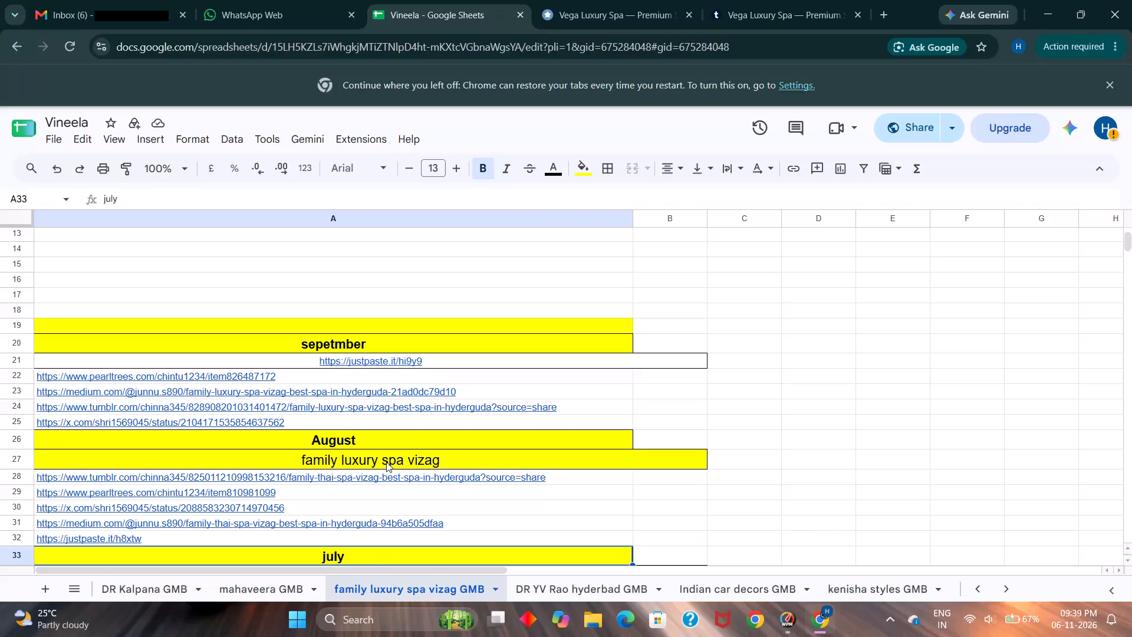
# Examine the monthly link sections from November back to July in the family luxury spa vizag GMB sheet.
pyautogui.press('Down')
pyautogui.press('Down')
pyautogui.press('Down')
pyautogui.press('Down')
pyautogui.press('Down')
pyautogui.press('Down')
pyautogui.press('Down')
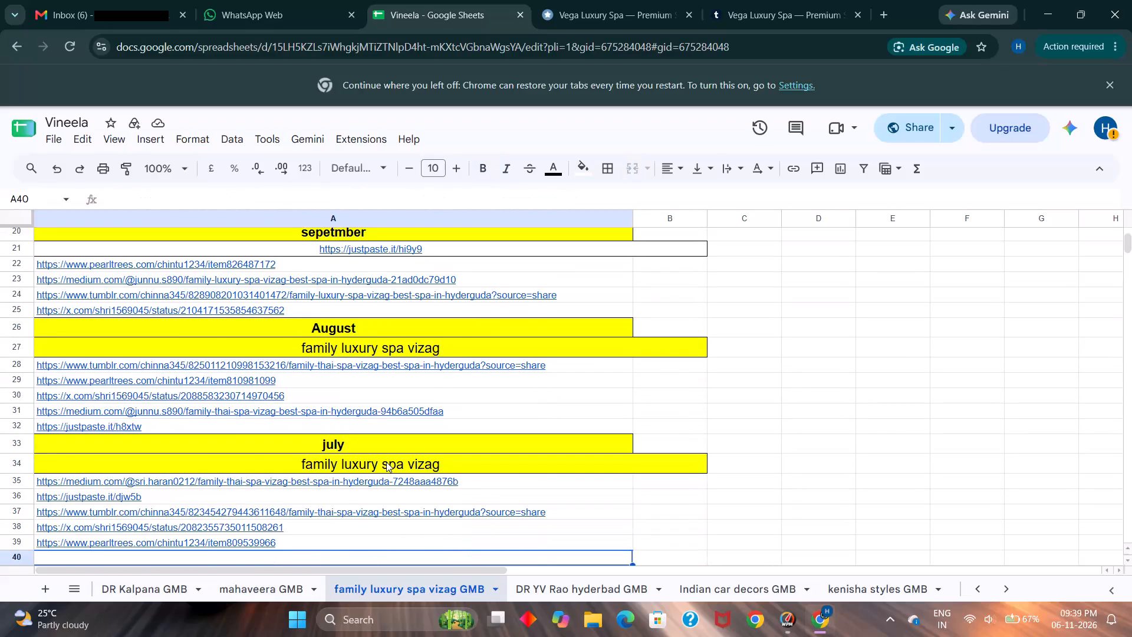
pyautogui.press('Up')
pyautogui.press('Up')
pyautogui.press('Up')
pyautogui.press('Up')
pyautogui.press('Up')
pyautogui.press('Up')
pyautogui.press('Up')
pyautogui.press('Up')
pyautogui.press('Up')
pyautogui.press('Up')
pyautogui.press('Up')
pyautogui.press('Up')
pyautogui.press('Up')
pyautogui.press('Up')
pyautogui.press('Up')
pyautogui.press('Up')
pyautogui.press('Up')
pyautogui.press('Up')
pyautogui.press('Up')
pyautogui.press('Up')
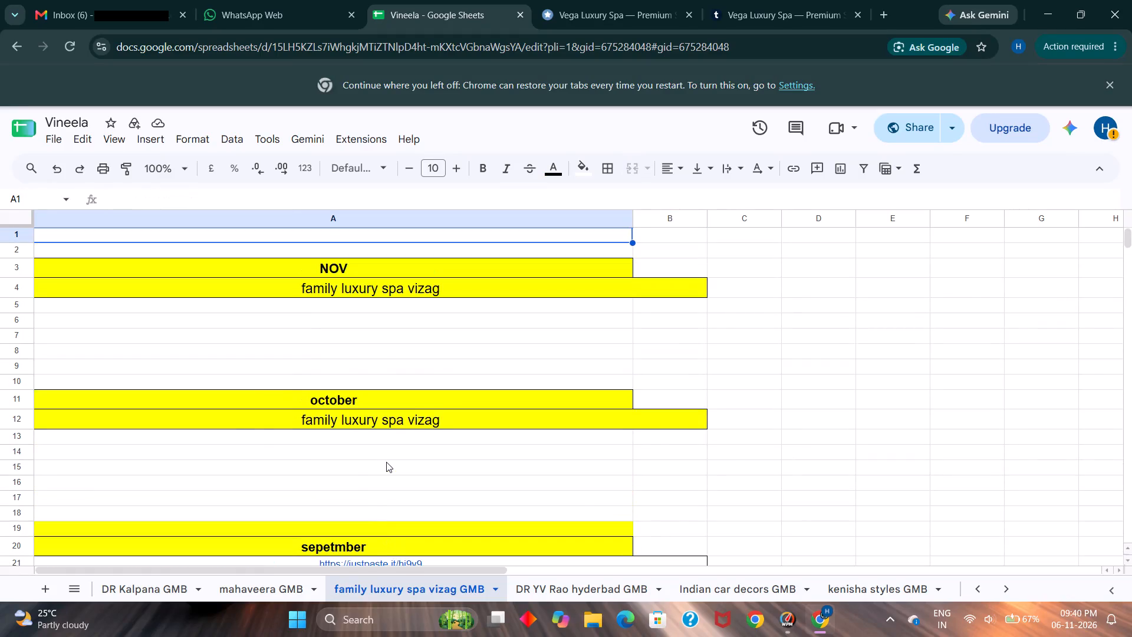
pyautogui.press('Down')
pyautogui.press('Down')
pyautogui.press('Down')
pyautogui.press('Down')
pyautogui.press('Down')
pyautogui.press('Down')
pyautogui.press('Down')
pyautogui.press('Down')
pyautogui.press('Down')
pyautogui.press('Down')
pyautogui.press('Down')
pyautogui.press('Down')
pyautogui.press('Down')
pyautogui.press('Down')
pyautogui.press('Down')
pyautogui.press('Down')
pyautogui.press('Down')
pyautogui.press('Down')
pyautogui.press('Down')
pyautogui.press('Down')
pyautogui.press('Down')
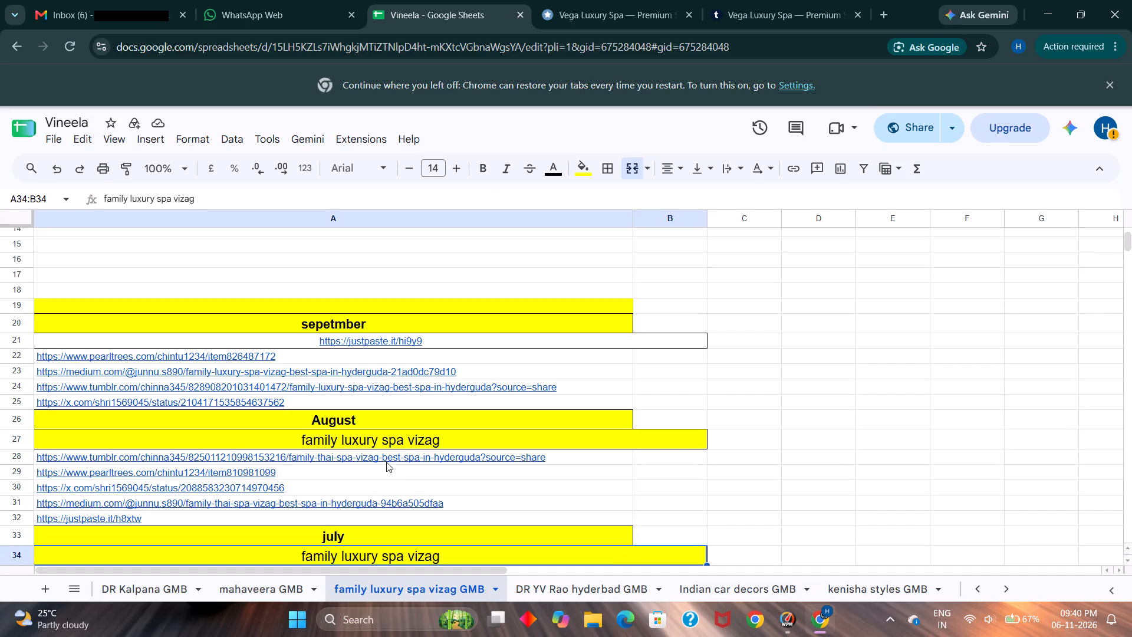
pyautogui.press('Up')
pyautogui.press('Up')
pyautogui.press('Up')
pyautogui.press('Up')
pyautogui.press('Up')
pyautogui.press('Up')
pyautogui.press('Up')
pyautogui.press('Up')
pyautogui.press('Up')
pyautogui.press('Up')
pyautogui.press('Up')
pyautogui.press('Up')
pyautogui.press('Up')
pyautogui.press('Up')
pyautogui.press('Up')
pyautogui.press('Up')
pyautogui.press('Up')
pyautogui.press('Up')
pyautogui.press('Up')
pyautogui.press('Up')
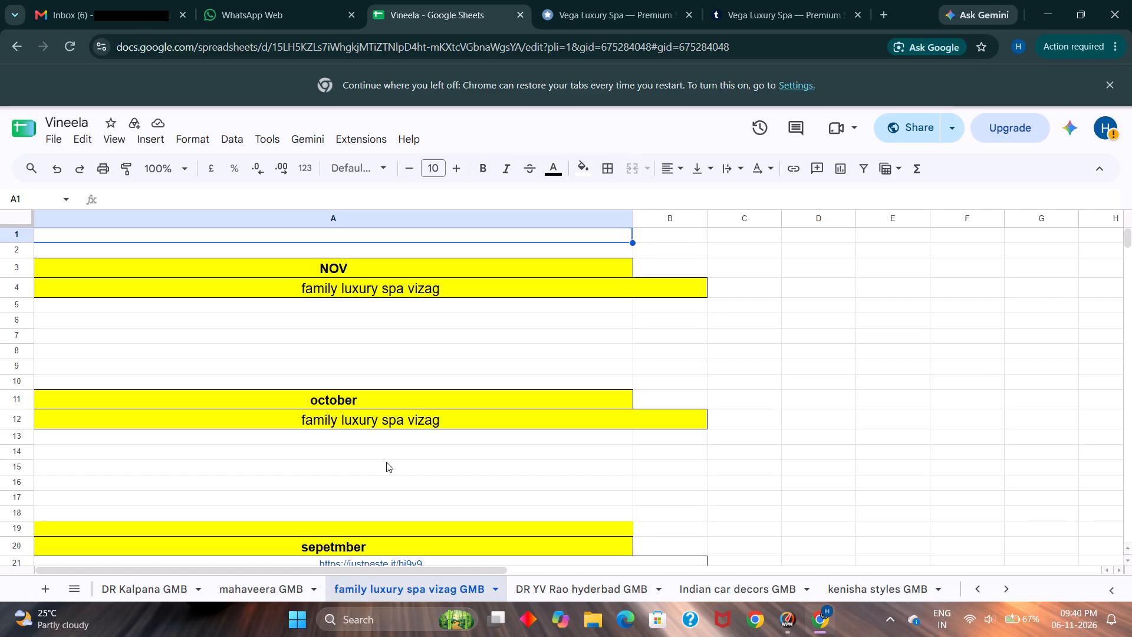
pyautogui.click(386, 414)
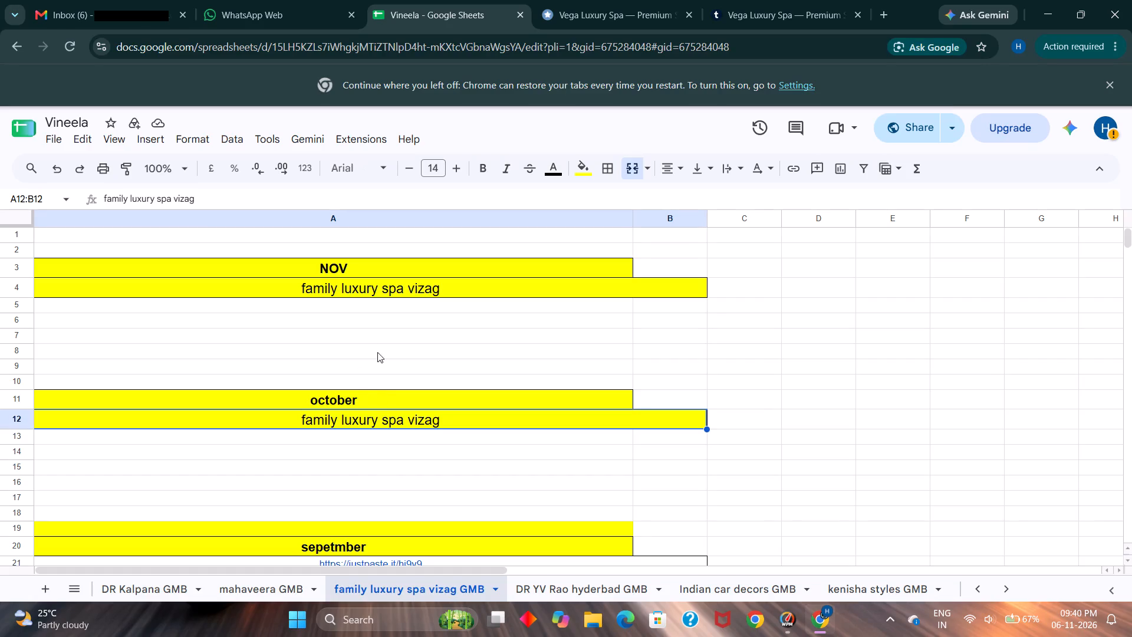
pyautogui.click(368, 398)
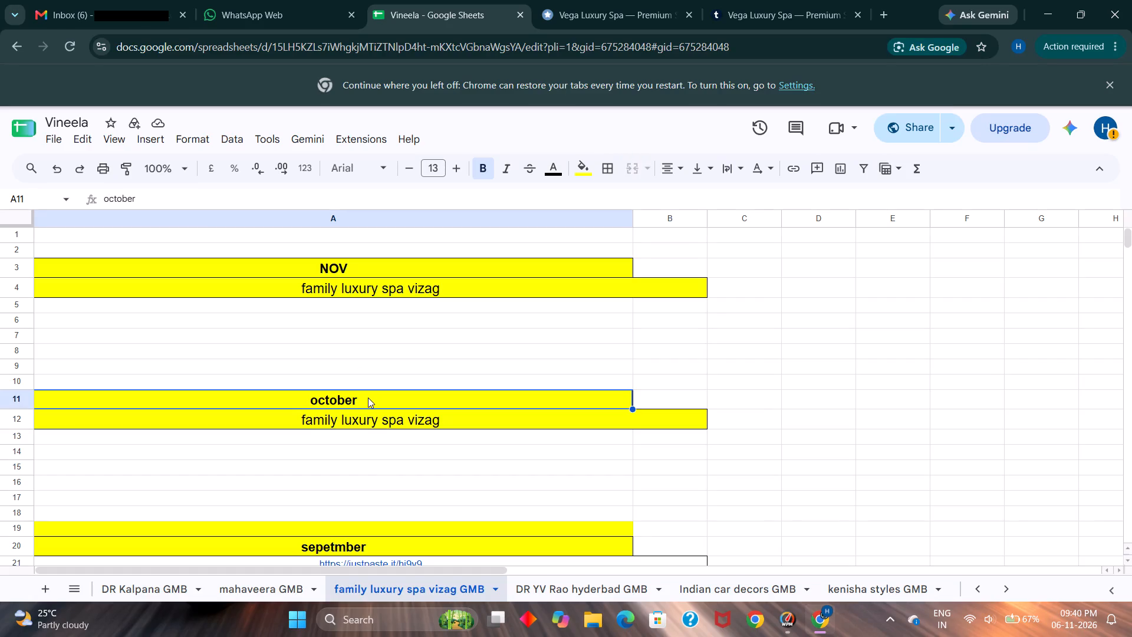
pyautogui.click(368, 398)
pyautogui.hotkey('shift', 'Down')
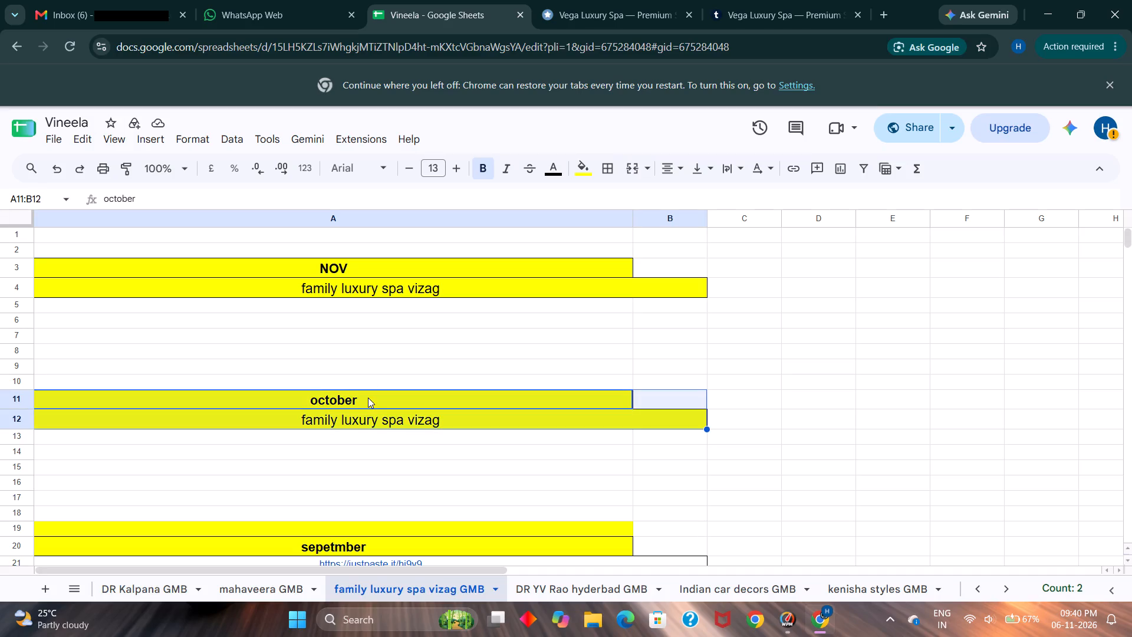
pyautogui.click(344, 446)
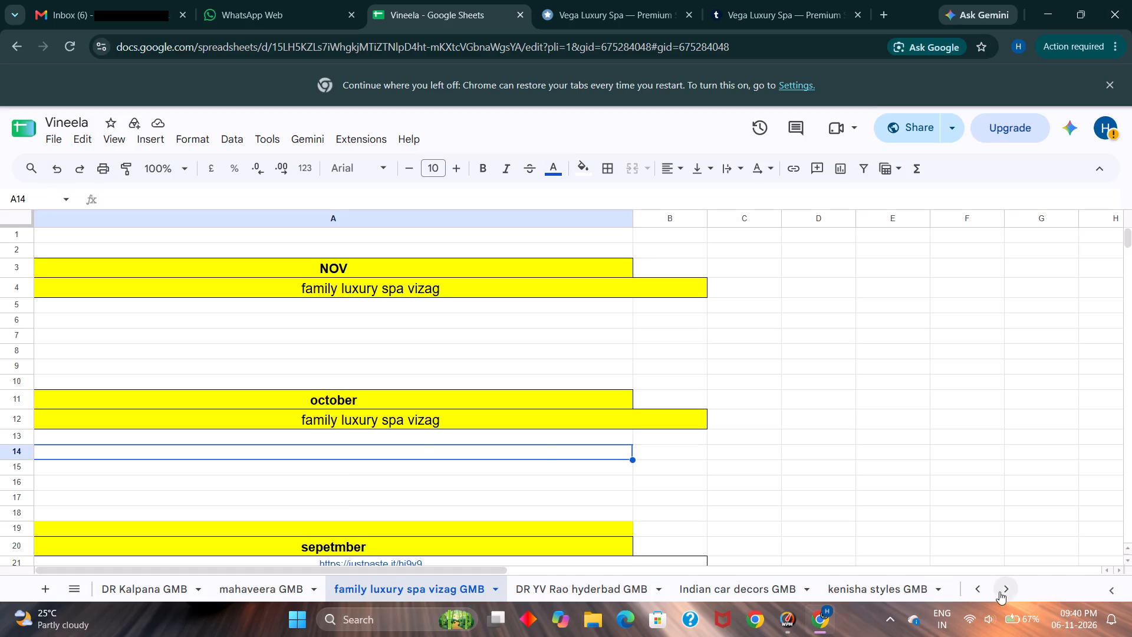
# Look through the later sheets of the workbook and open the crown power GMB sheet.
pyautogui.click(1008, 587)
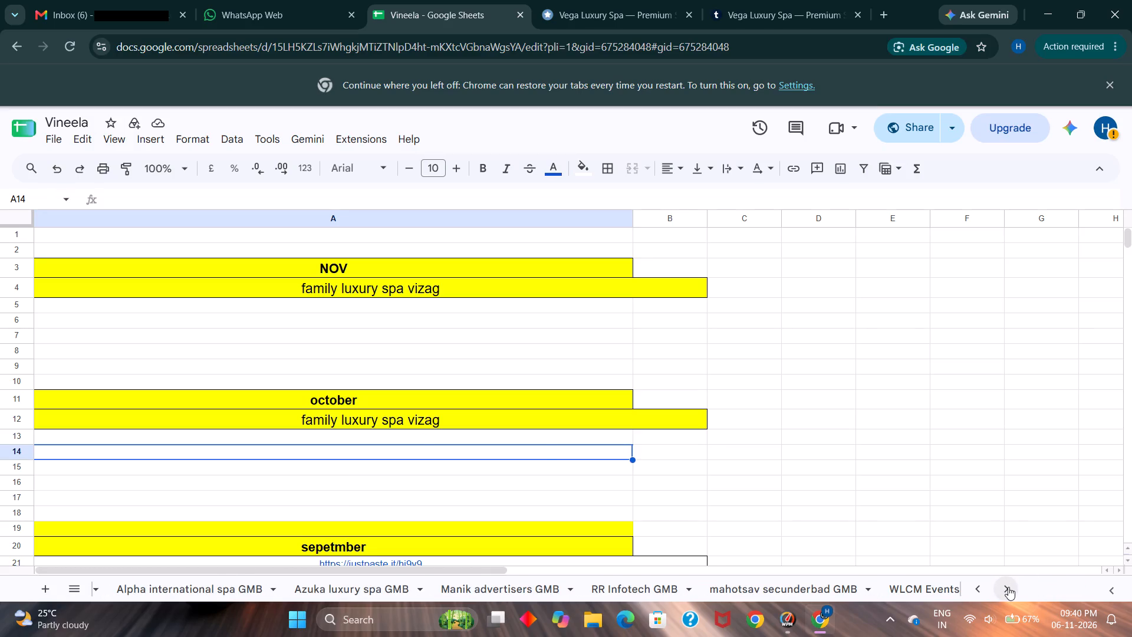
pyautogui.click(1007, 586)
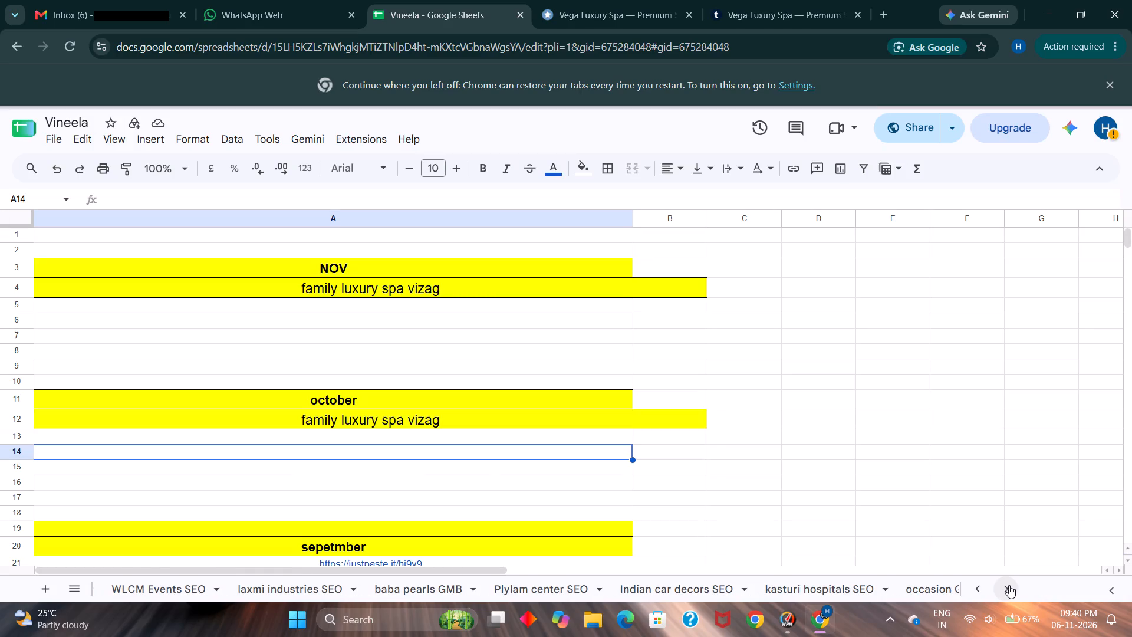
pyautogui.click(1004, 585)
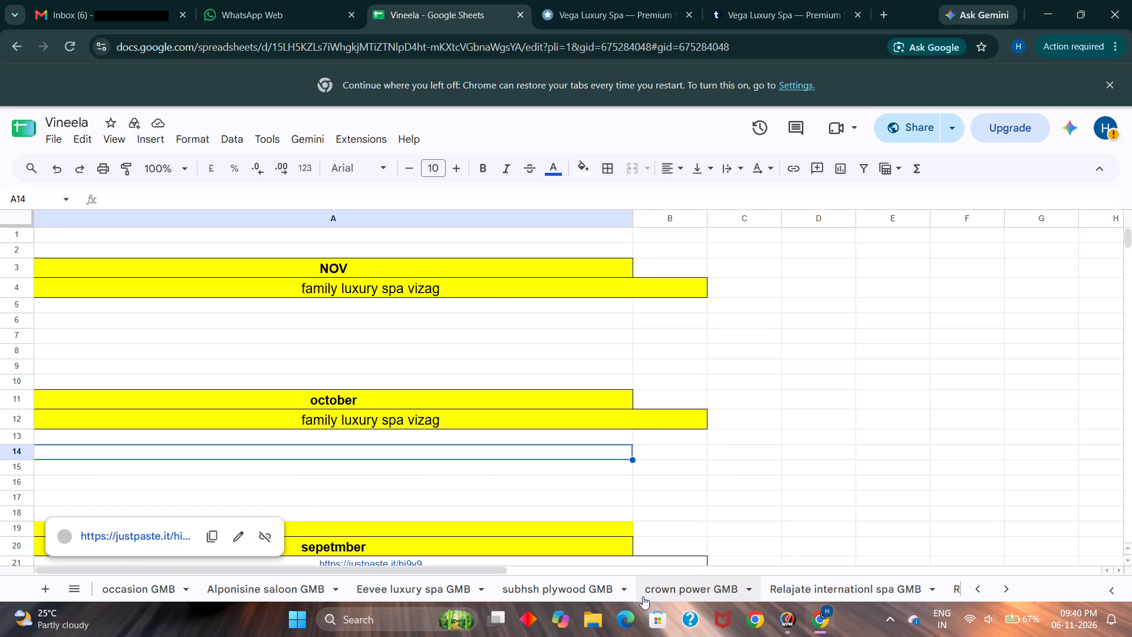
pyautogui.click(677, 585)
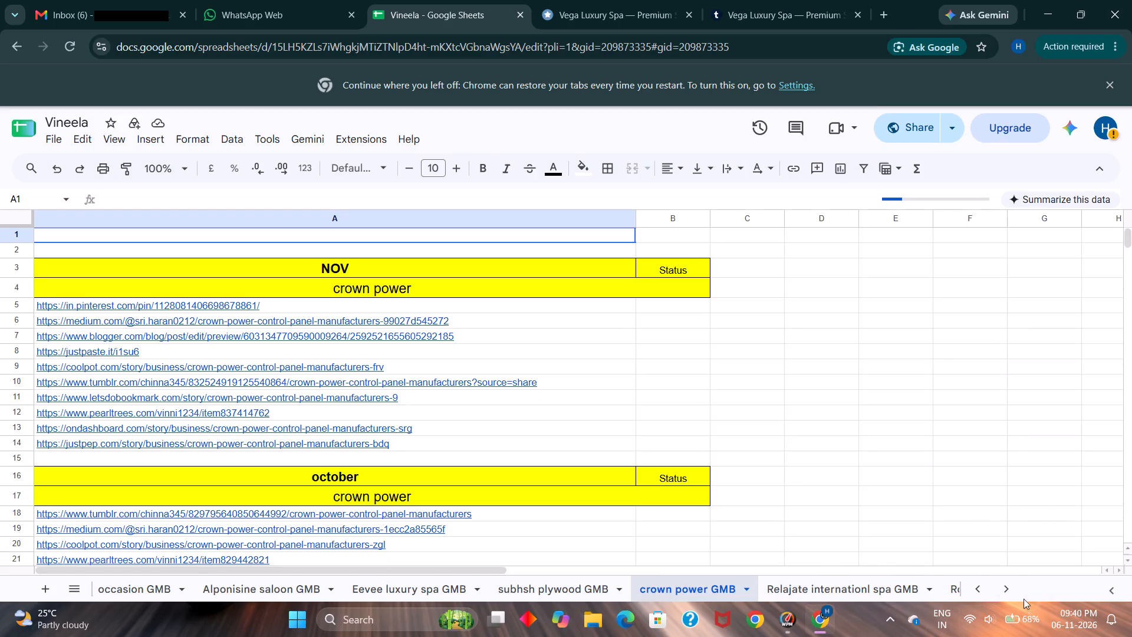
# Look through the workbook's remaining sheets and open the family luxury spa jubliees hills GMB sheet.
pyautogui.click(1008, 584)
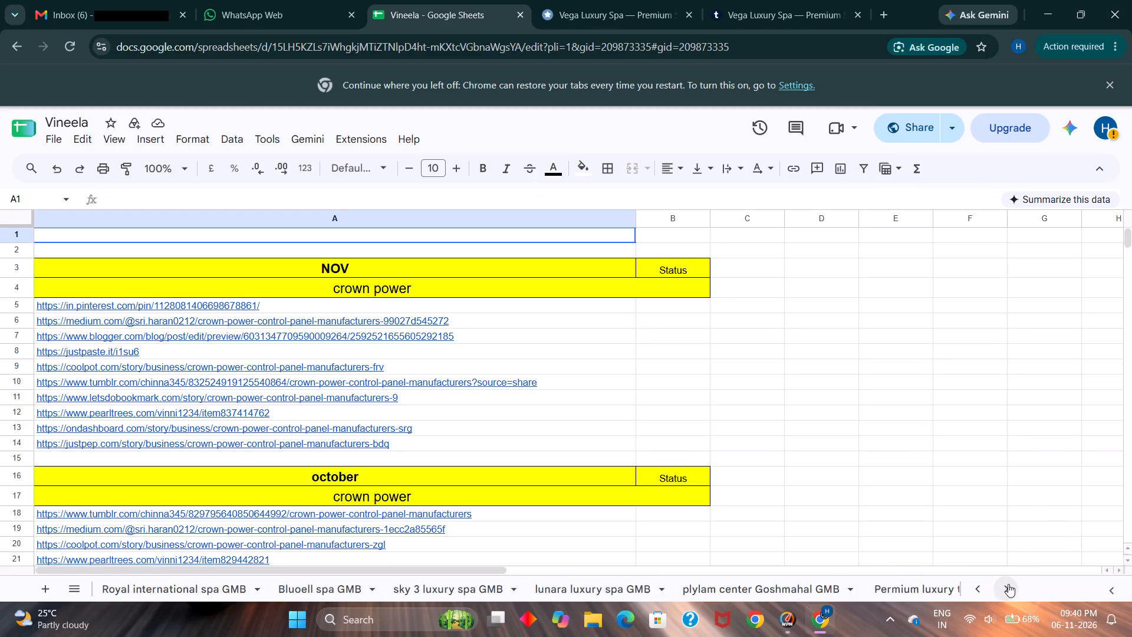
pyautogui.click(1008, 584)
pyautogui.click(1008, 584)
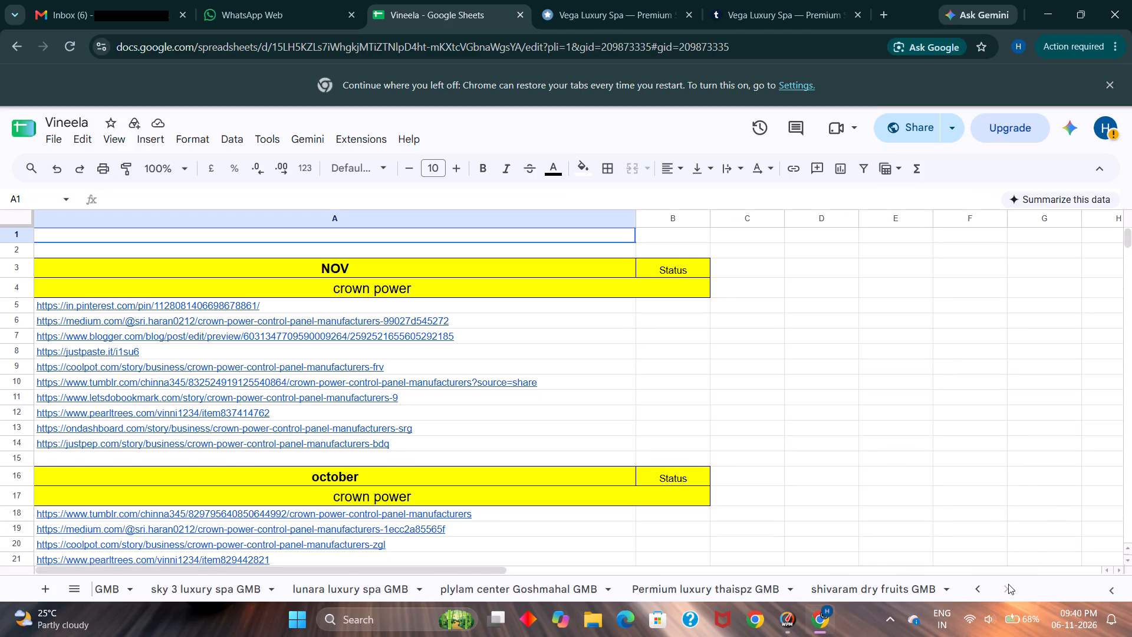
pyautogui.click(981, 582)
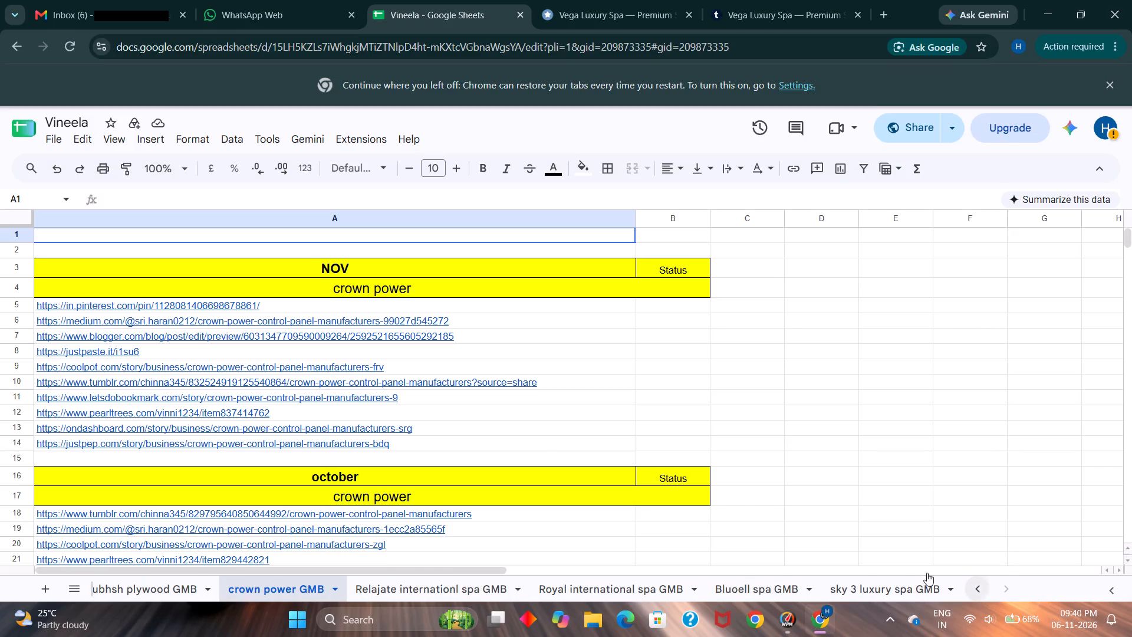
pyautogui.click(976, 585)
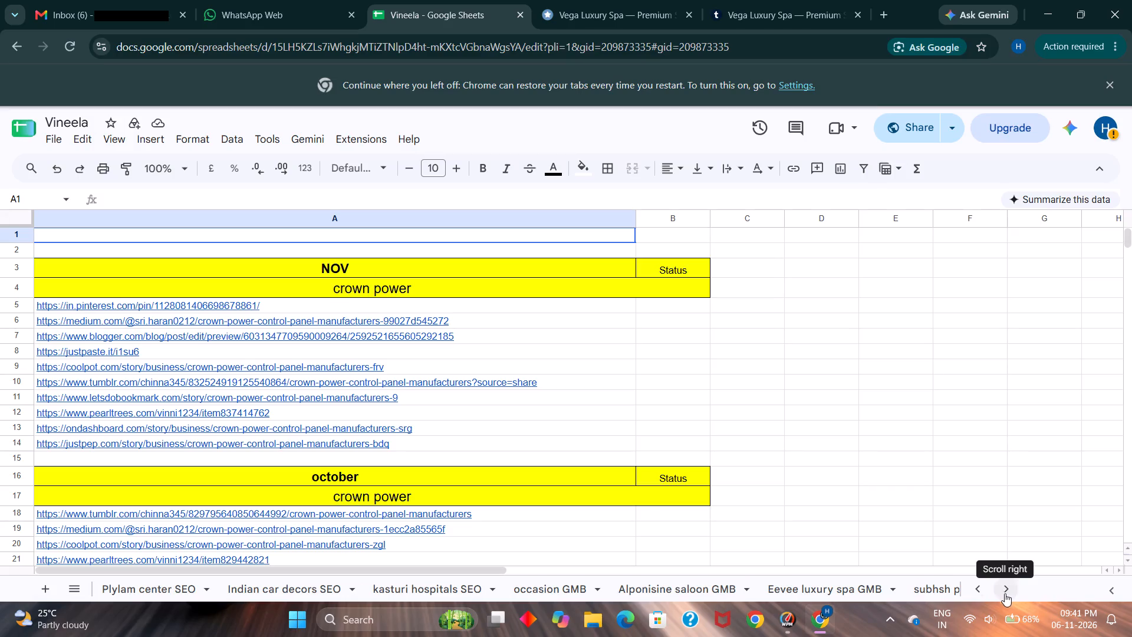
pyautogui.click(978, 589)
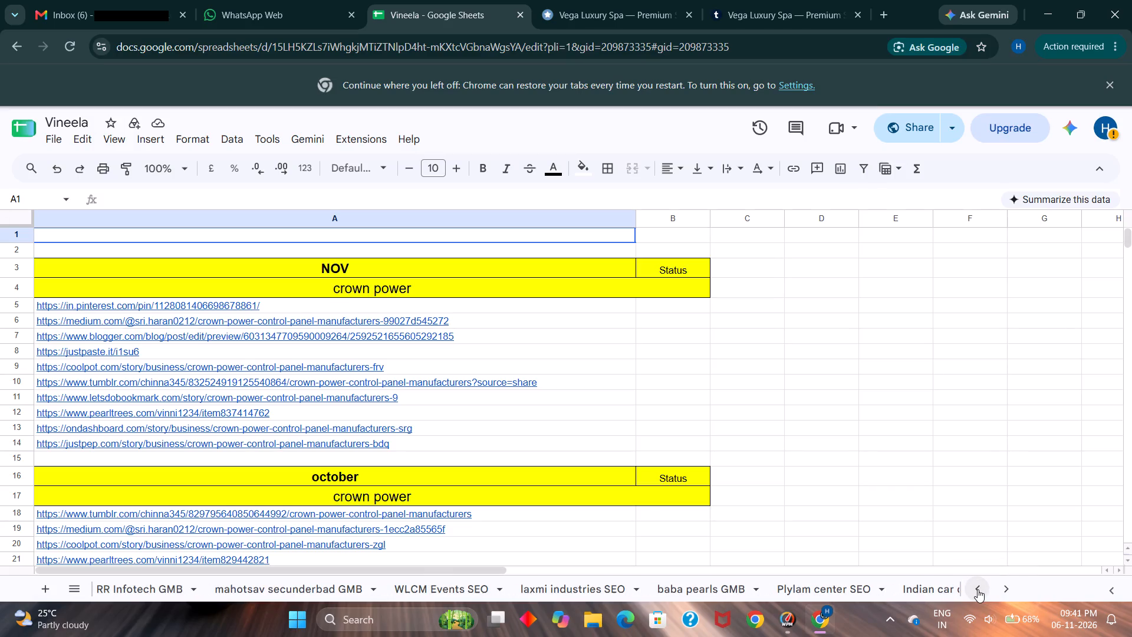
pyautogui.click(978, 589)
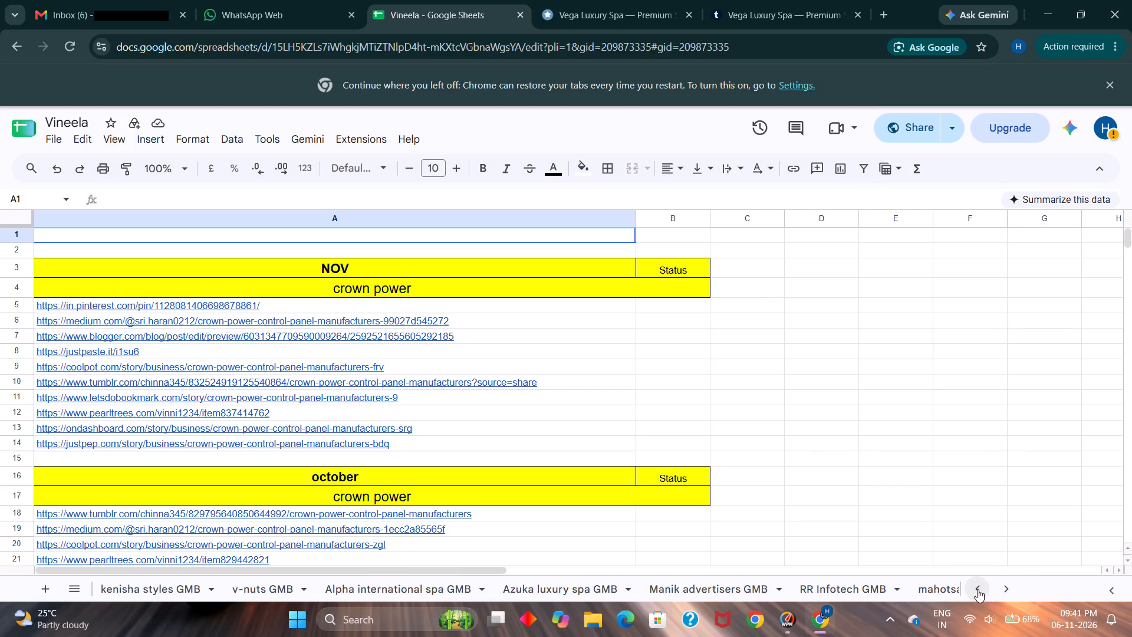
pyautogui.click(978, 589)
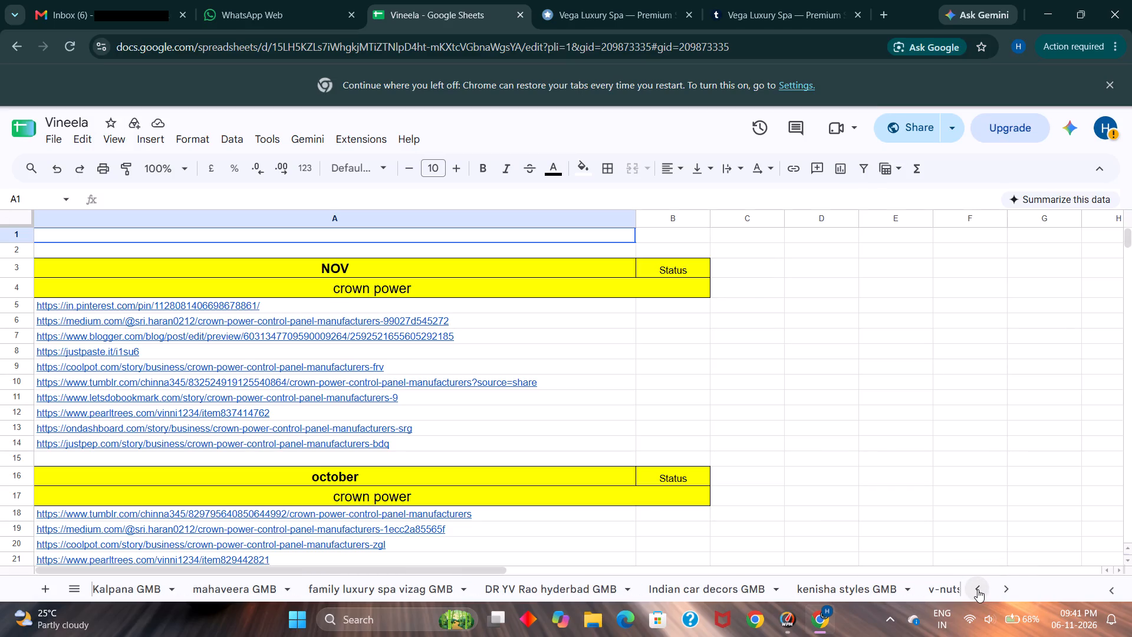
pyautogui.click(978, 589)
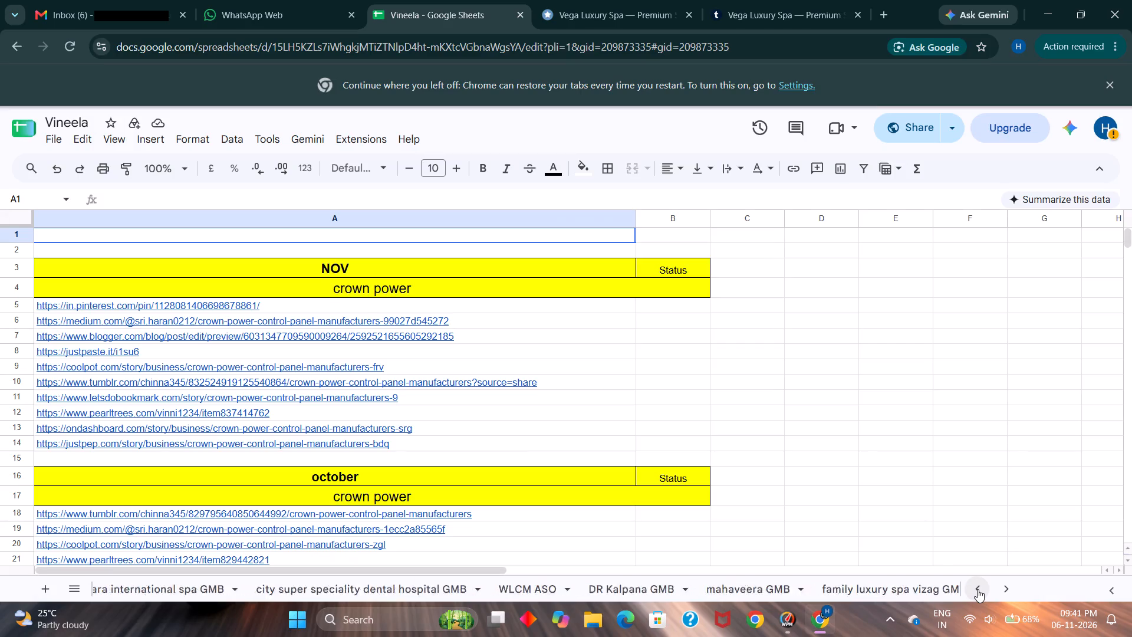
pyautogui.click(978, 589)
pyautogui.click(978, 589)
pyautogui.click(978, 589)
pyautogui.click(978, 589)
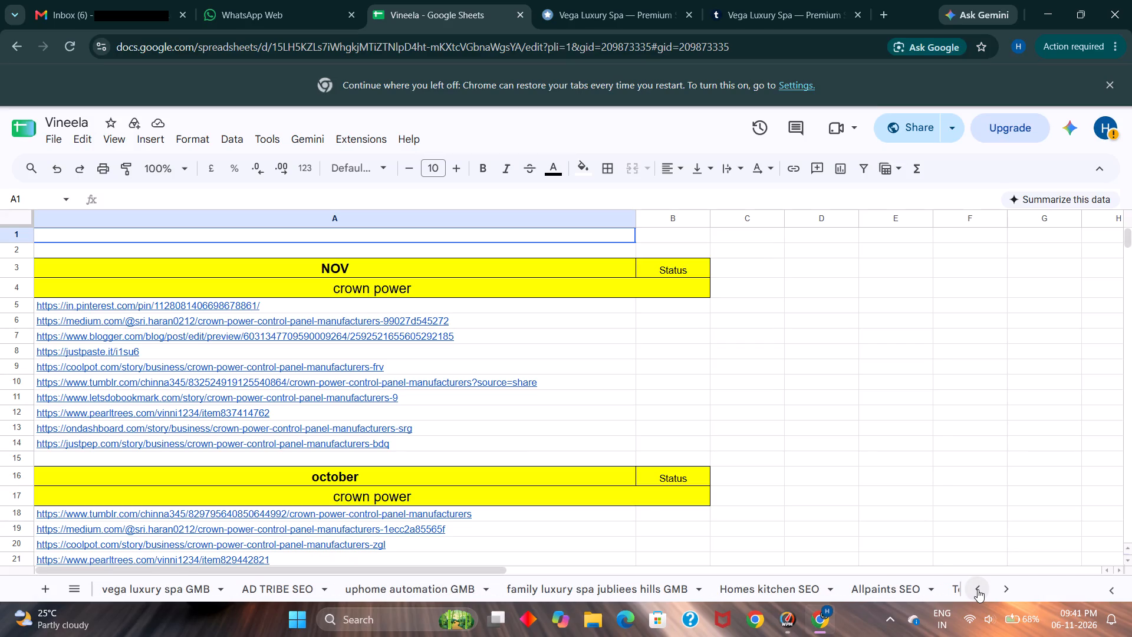
pyautogui.click(603, 596)
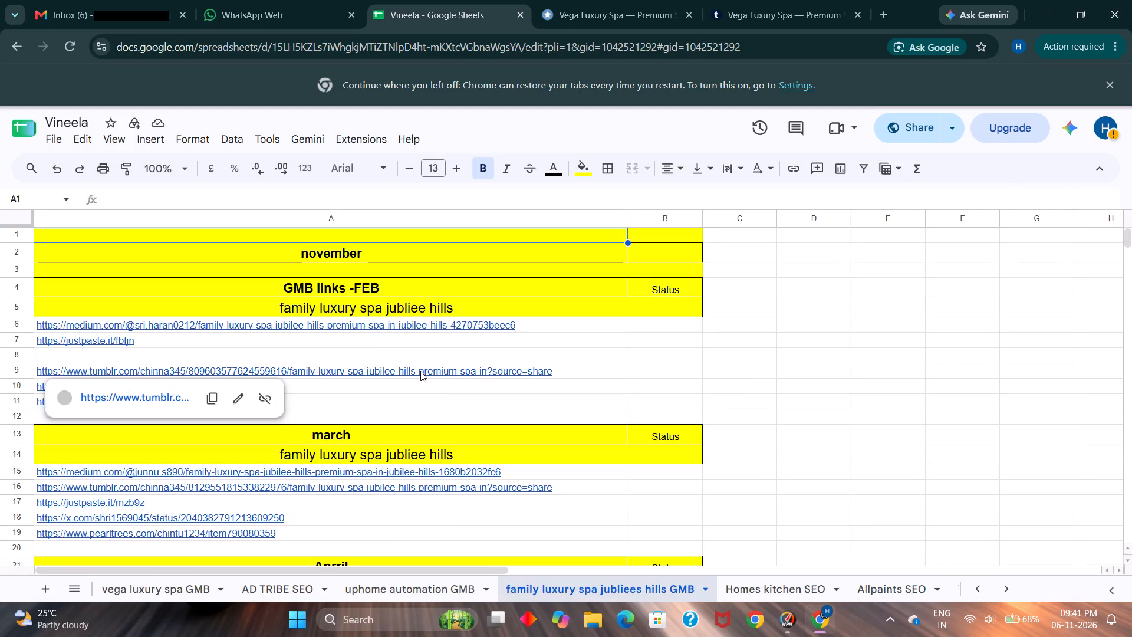
# Examine the november, FEB, march and following link sections in the family luxury spa jubliees hills GMB sheet.
pyautogui.scroll(-1, 420, 371)
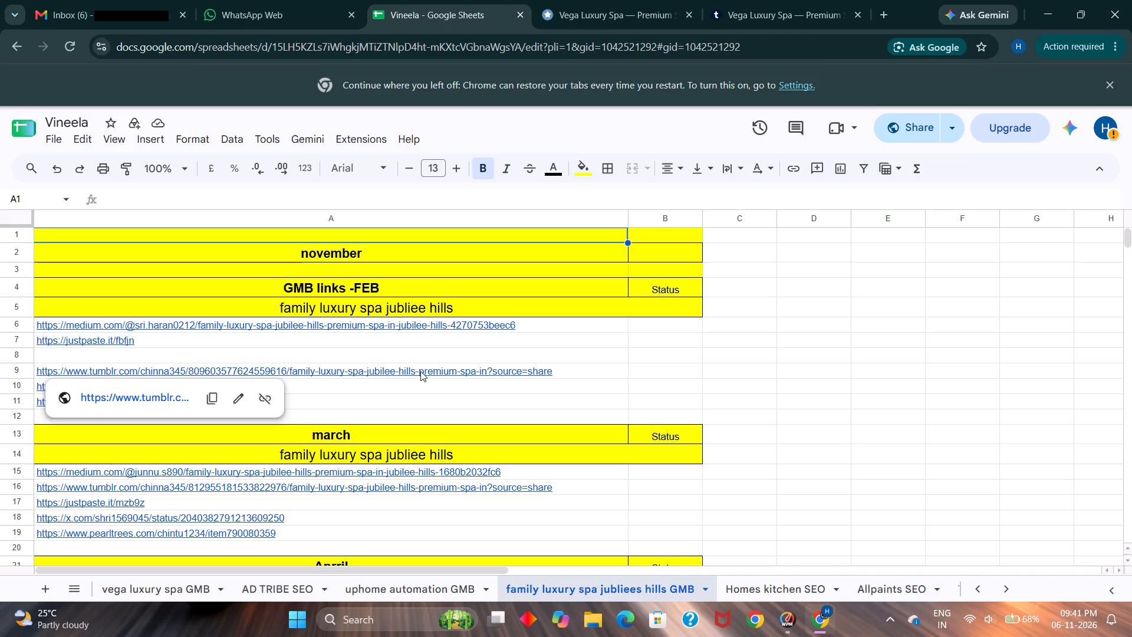
pyautogui.press('Up')
pyautogui.press('Up')
pyautogui.press('Up')
pyautogui.press('Up')
pyautogui.press('Up')
pyautogui.press('Up')
pyautogui.press('Up')
pyautogui.press('Up')
pyautogui.press('Up')
pyautogui.press('Down')
pyautogui.press('Down')
pyautogui.press('Down')
pyautogui.press('Down')
pyautogui.press('Down')
pyautogui.press('Down')
pyautogui.press('Down')
pyautogui.press('Down')
pyautogui.press('Down')
pyautogui.press('Down')
pyautogui.press('Down')
pyautogui.press('Down')
pyautogui.press('Down')
pyautogui.press('Down')
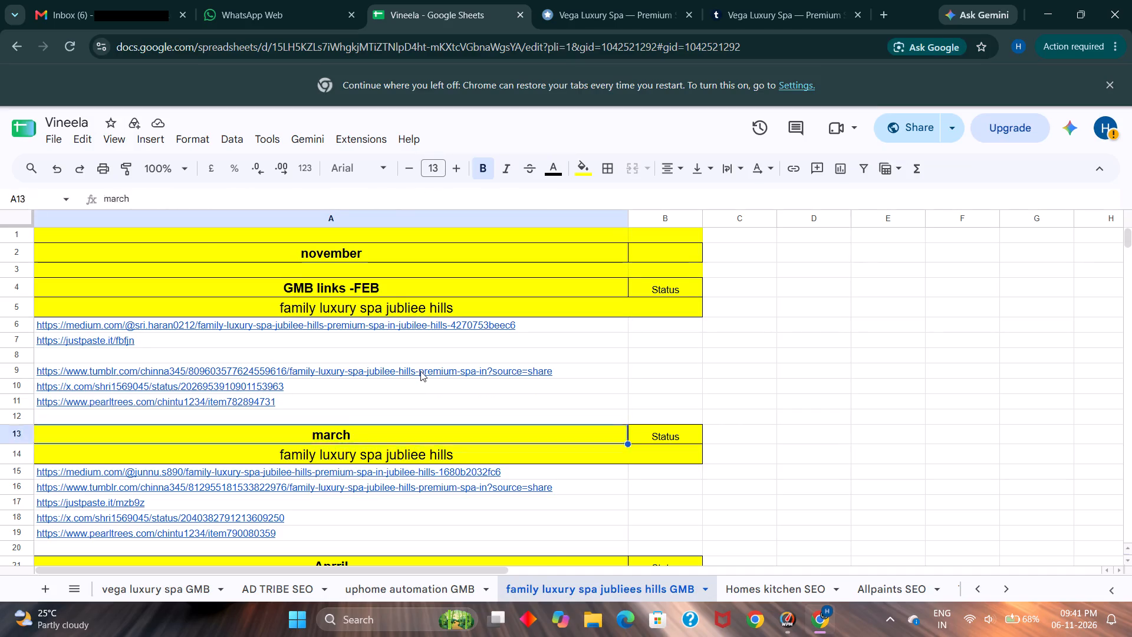
pyautogui.press('Down')
pyautogui.press('Down')
pyautogui.press('Down')
pyautogui.press('Down')
pyautogui.press('Down')
pyautogui.press('Down')
pyautogui.press('Down')
pyautogui.press('Down')
pyautogui.press('Down')
pyautogui.press('Up')
pyautogui.press('Up')
pyautogui.press('Up')
pyautogui.press('Up')
pyautogui.press('Up')
pyautogui.press('Up')
pyautogui.press('Up')
pyautogui.press('Up')
pyautogui.press('Up')
pyautogui.press('Up')
pyautogui.press('Up')
pyautogui.press('Up')
pyautogui.press('Up')
pyautogui.press('Up')
pyautogui.press('Up')
pyautogui.press('Up')
pyautogui.press('Up')
pyautogui.press('Up')
pyautogui.press('Up')
pyautogui.press('Up')
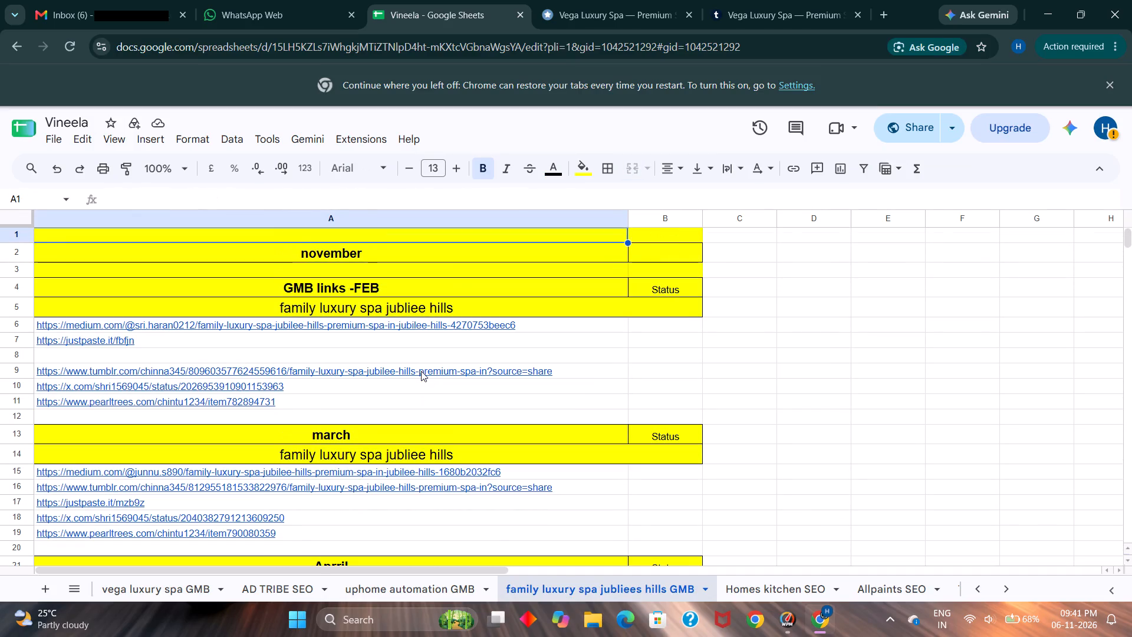
# Examine the monthly link sections down to october in the family luxury spa jubliees hills GMB sheet and return to the top.
pyautogui.press('Down')
pyautogui.press('Down')
pyautogui.press('Down')
pyautogui.press('Down')
pyautogui.press('Down')
pyautogui.press('Down')
pyautogui.press('Down')
pyautogui.press('Down')
pyautogui.press('Down')
pyautogui.press('Down')
pyautogui.press('Down')
pyautogui.press('Down')
pyautogui.press('Down')
pyautogui.press('Down')
pyautogui.press('Down')
pyautogui.press('Down')
pyautogui.press('Down')
pyautogui.press('Down')
pyautogui.press('Down')
pyautogui.press('Down')
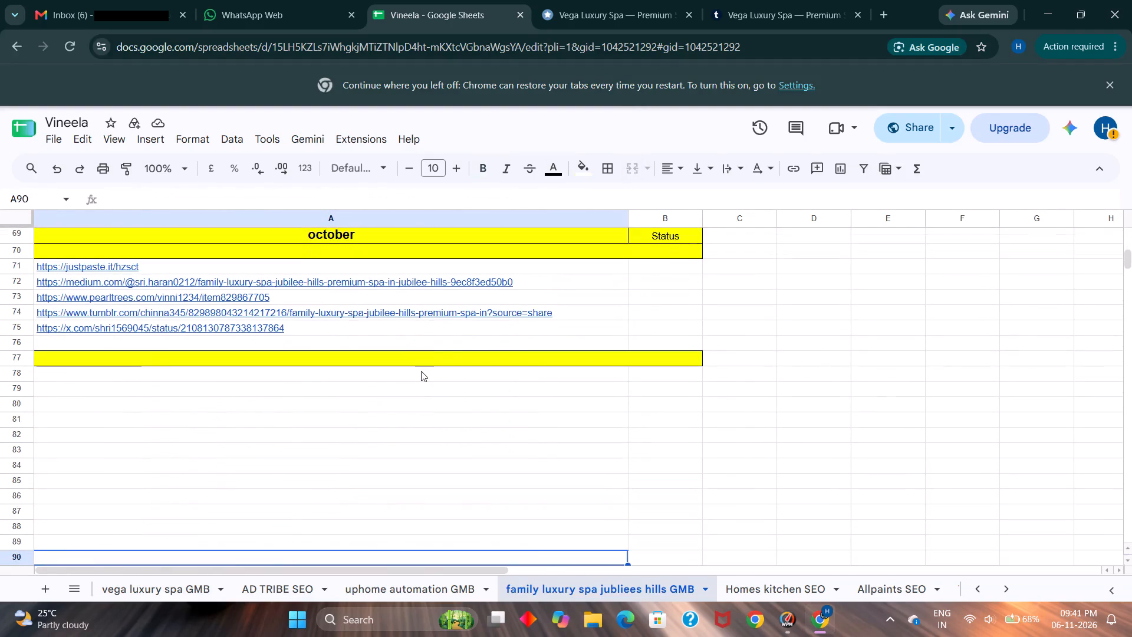
pyautogui.press('Up')
pyautogui.press('Up')
pyautogui.press('Up')
pyautogui.press('Up')
pyautogui.press('Up')
pyautogui.press('Up')
pyautogui.press('Up')
pyautogui.press('Up')
pyautogui.press('Up')
pyautogui.press('Up')
pyautogui.press('Up')
pyautogui.press('Up')
pyautogui.press('Up')
pyautogui.press('Up')
pyautogui.press('Up')
pyautogui.press('Up')
pyautogui.press('Up')
pyautogui.press('Up')
pyautogui.press('Up')
pyautogui.press('Up')
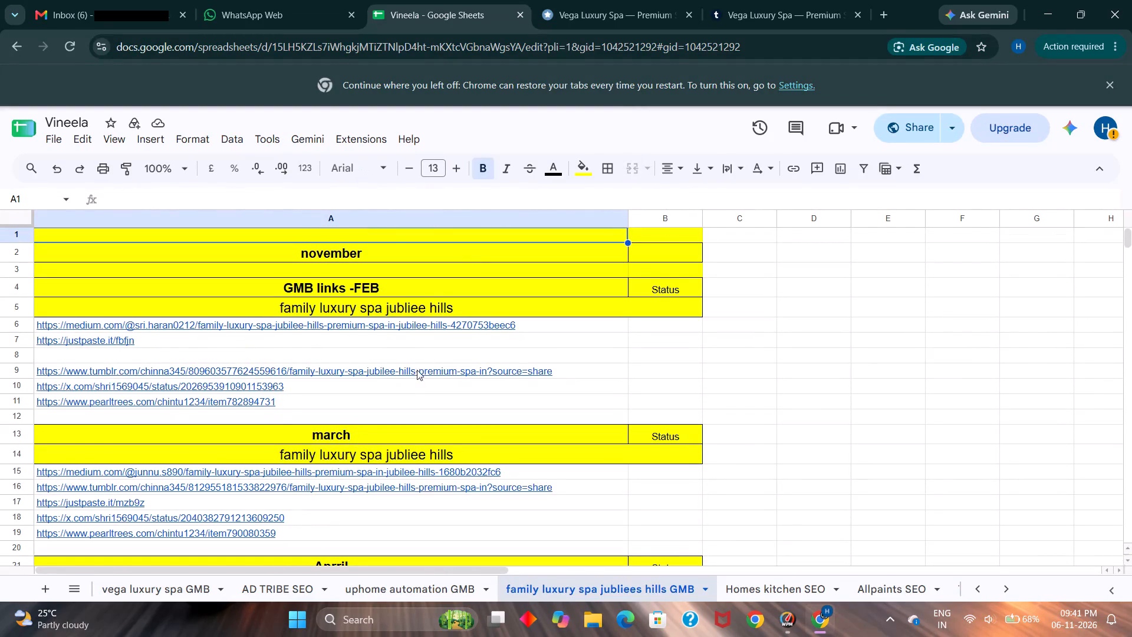
# Change the fill of cells A1:A3 around the november heading to white.
pyautogui.click(385, 257)
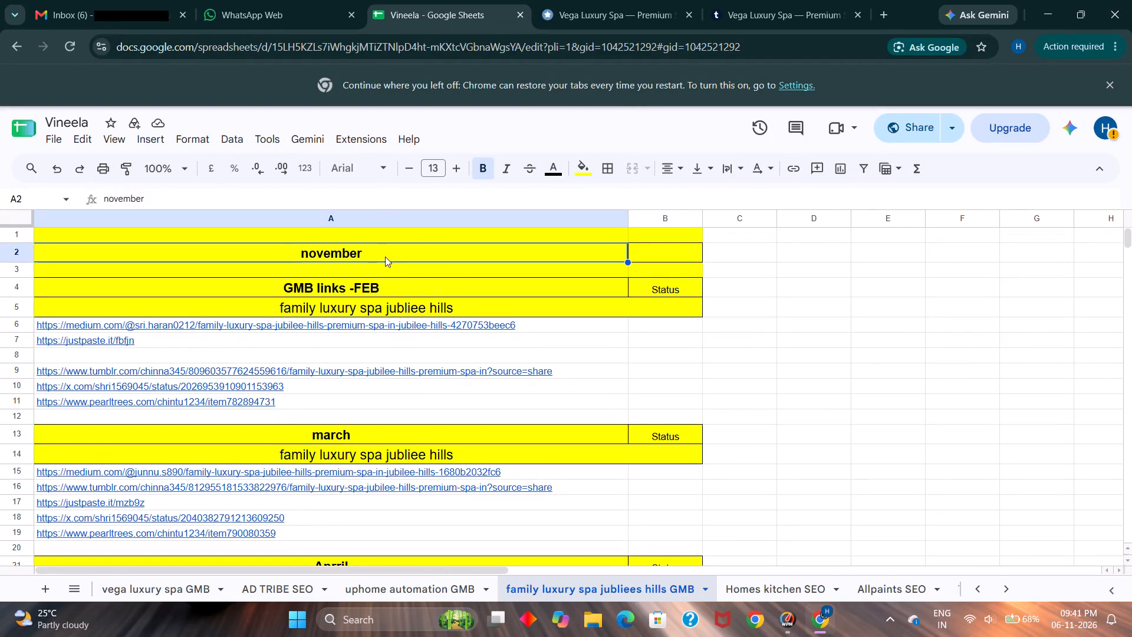
pyautogui.click(393, 234)
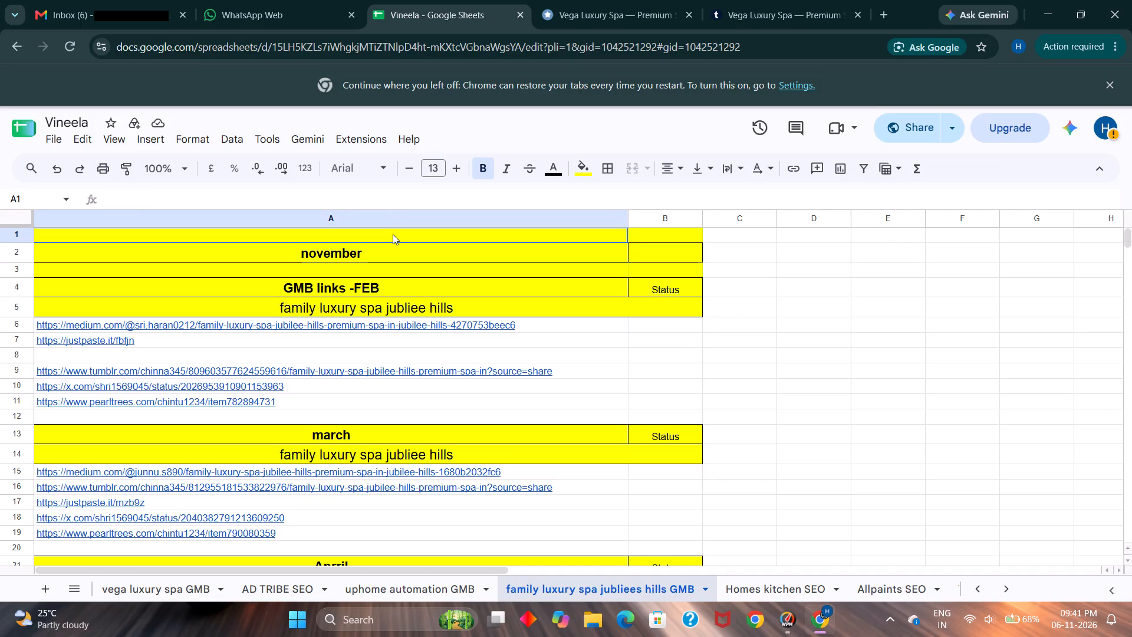
pyautogui.hotkey('shift', 'Down')
pyautogui.hotkey('shift', 'Down')
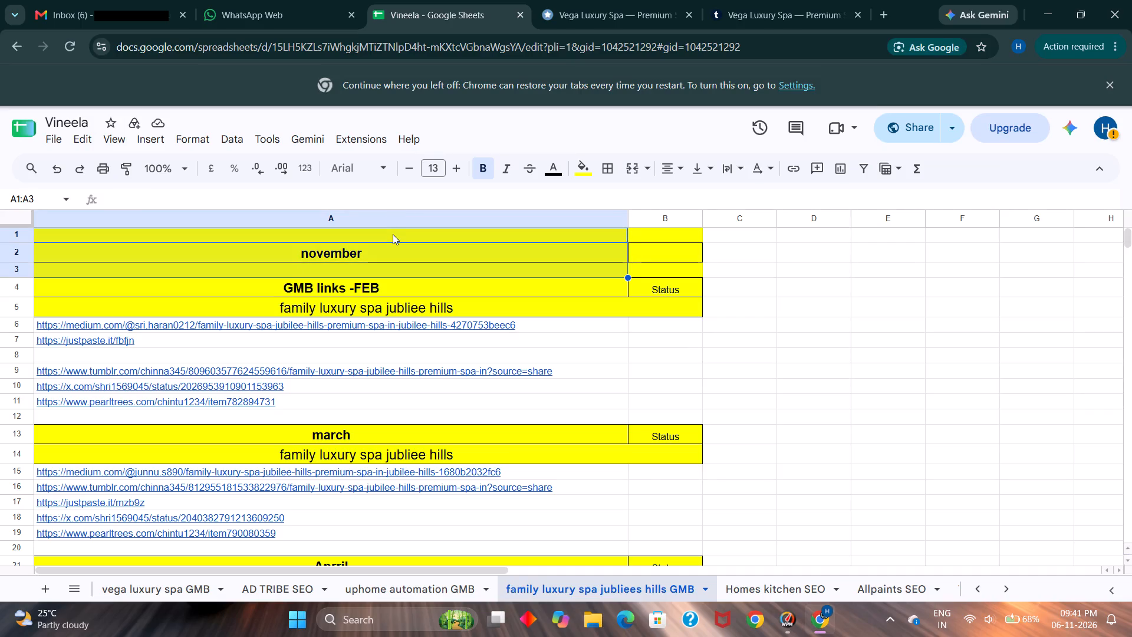
pyautogui.click(582, 170)
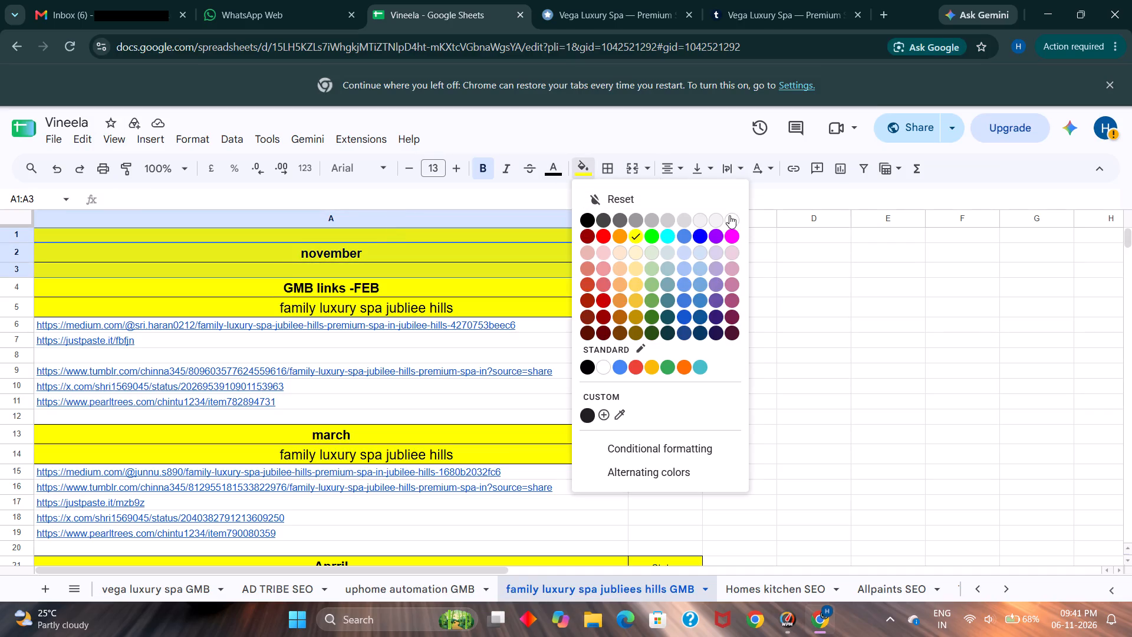
pyautogui.click(729, 215)
# Clear the november heading from cell A2.
pyautogui.click(561, 255)
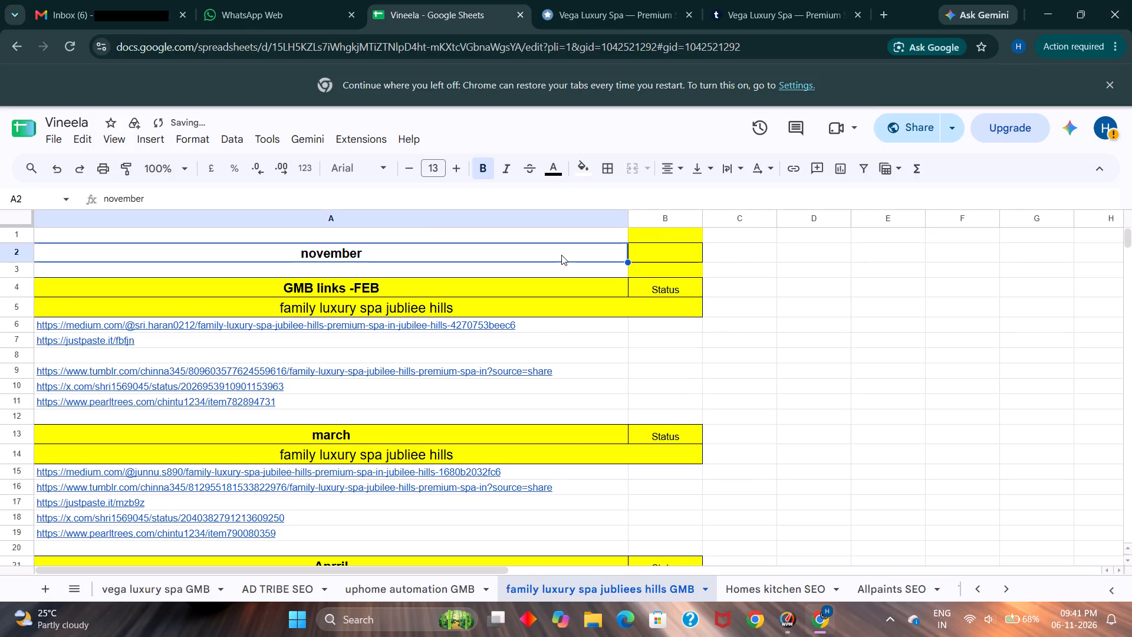
pyautogui.click(368, 246)
pyautogui.press('BackSpace')
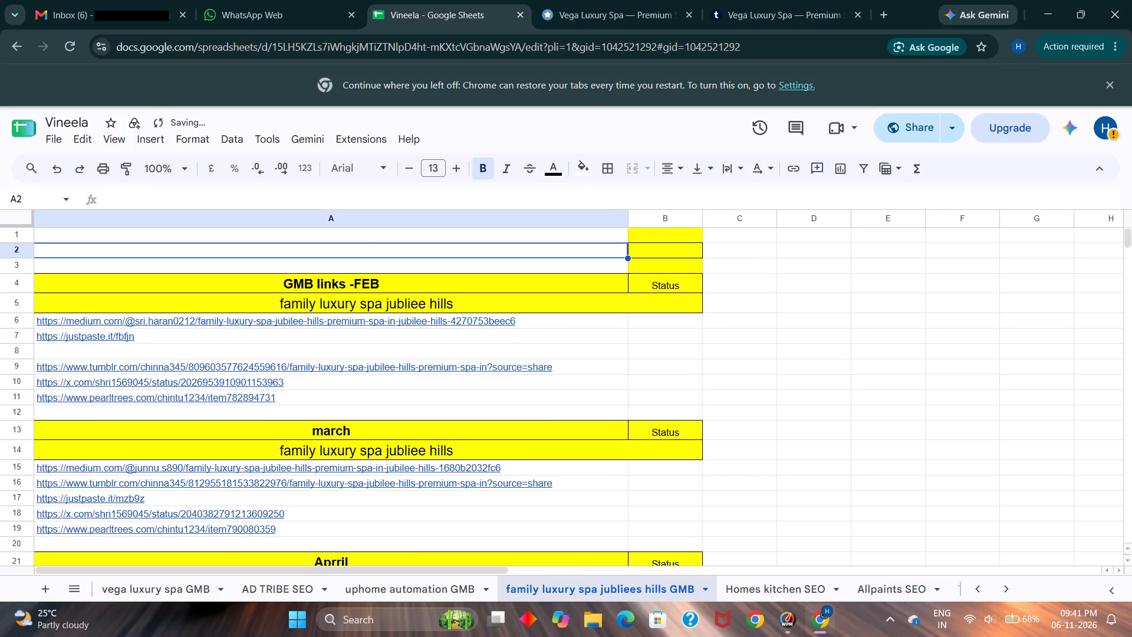
# Insert five blank rows among the empty rows above the GMB links -FEB section.
pyautogui.click(366, 235)
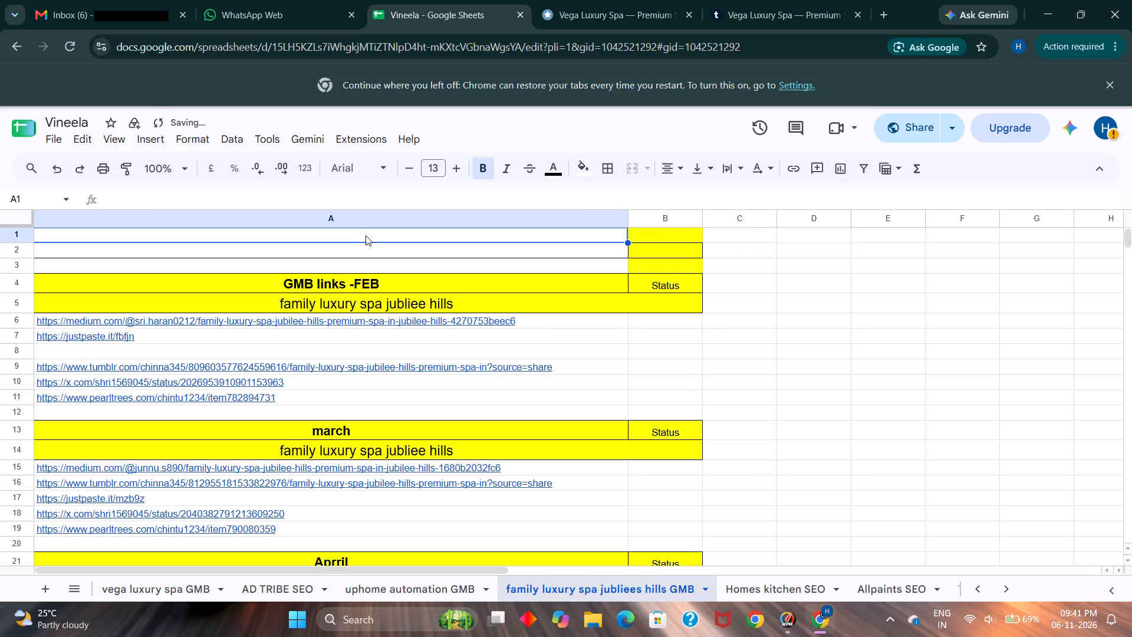
pyautogui.hotkey('shift', 'Down')
pyautogui.hotkey('shift', 'Down')
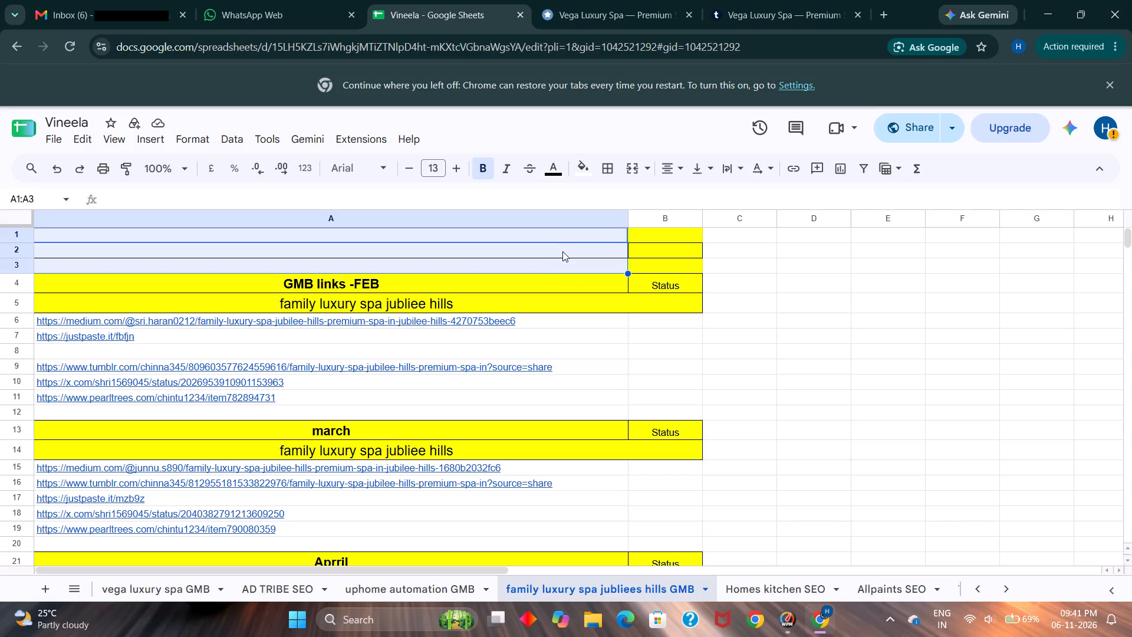
pyautogui.click(559, 265)
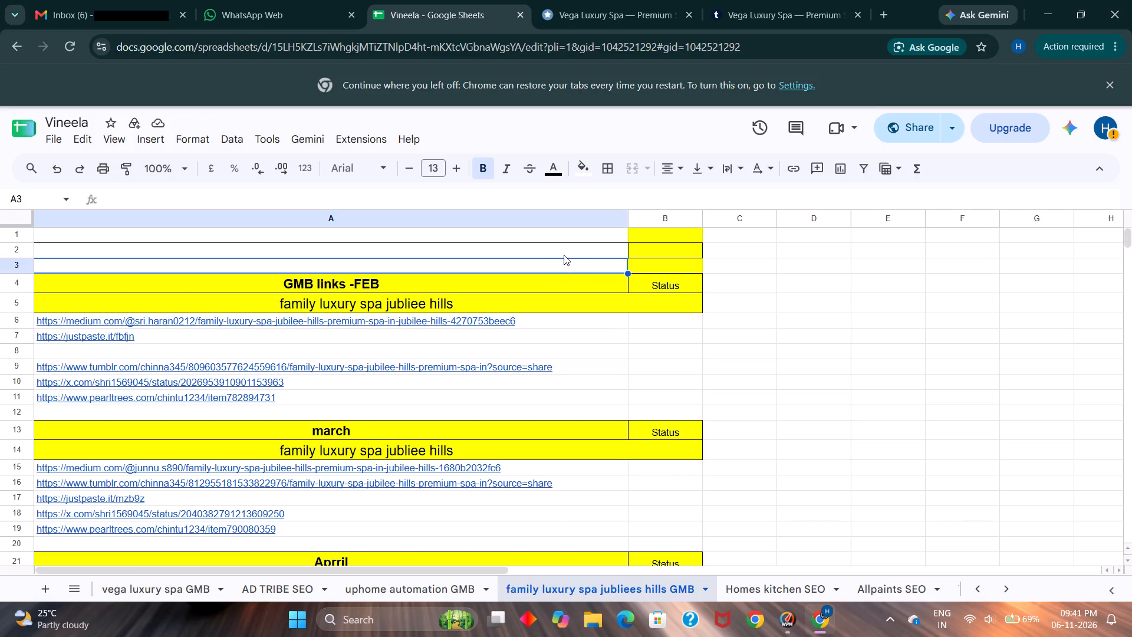
pyautogui.rightClick(567, 259)
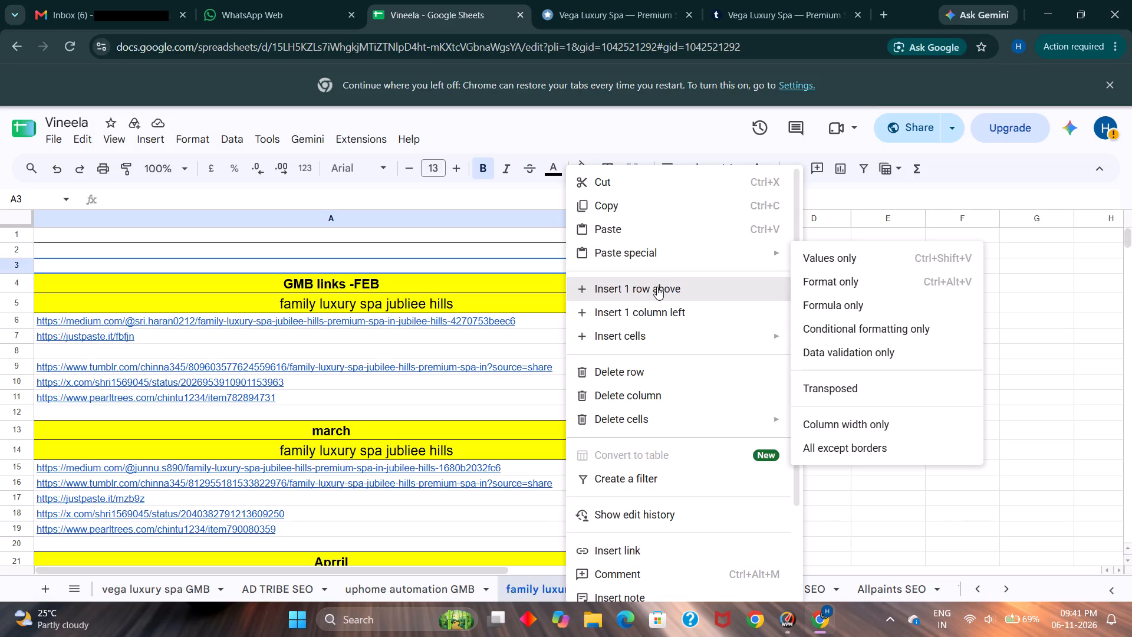
pyautogui.click(657, 287)
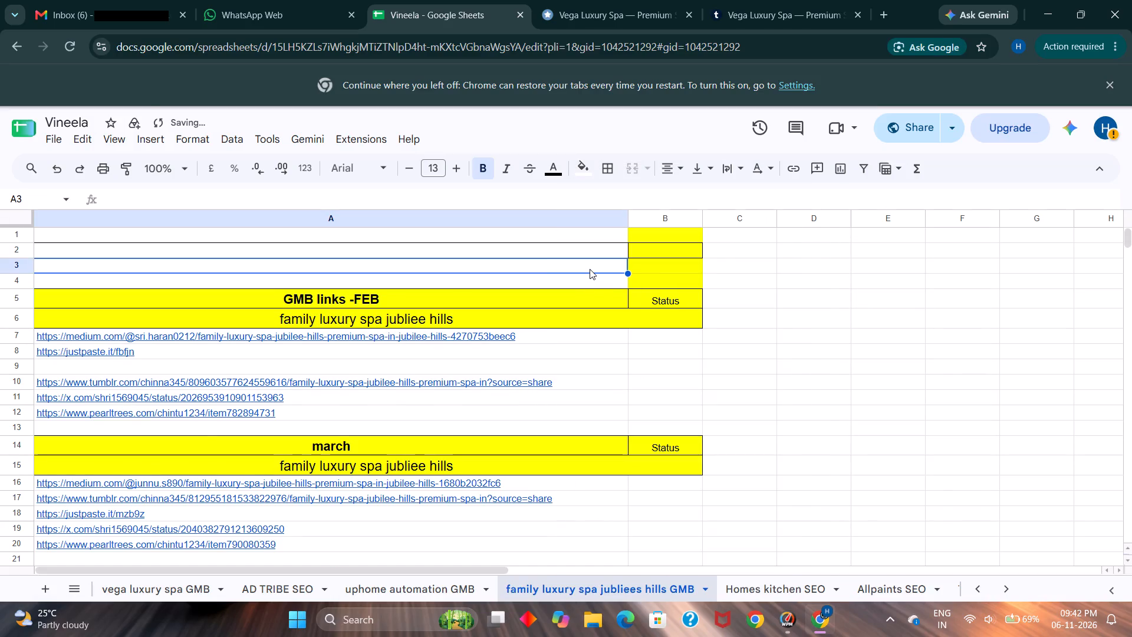
pyautogui.rightClick(590, 269)
pyautogui.click(663, 284)
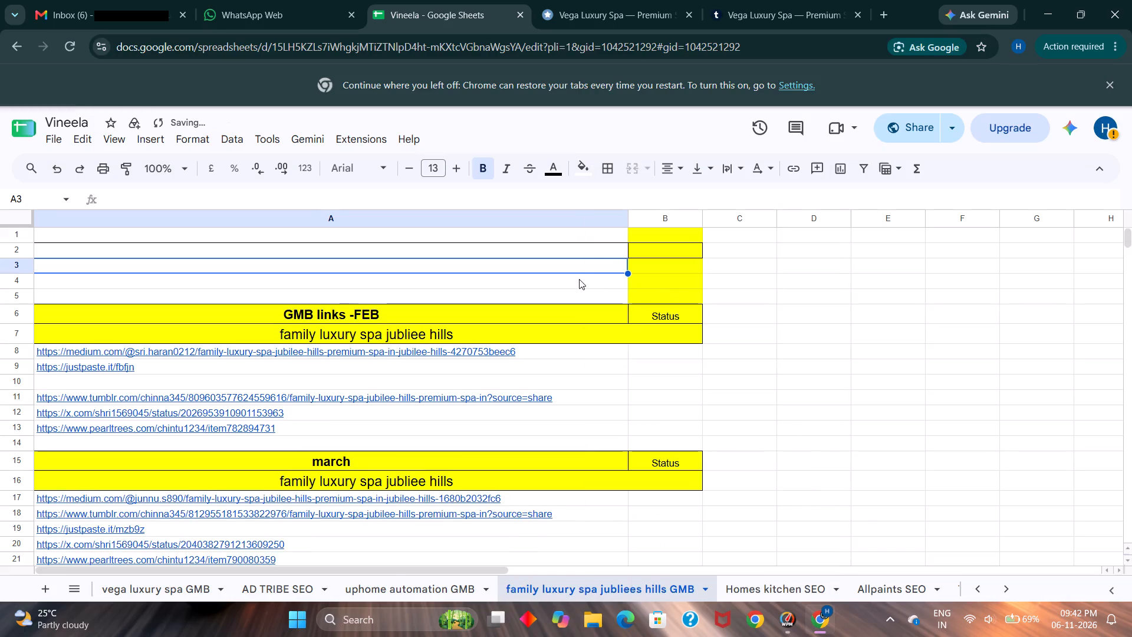
pyautogui.rightClick(578, 271)
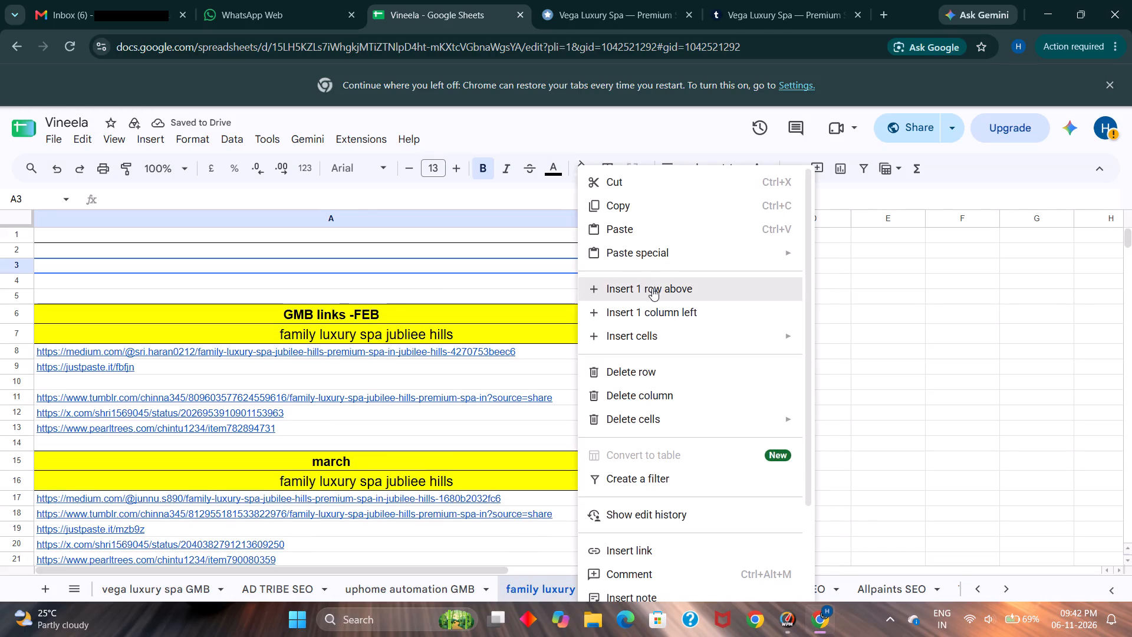
pyautogui.click(652, 288)
pyautogui.rightClick(572, 255)
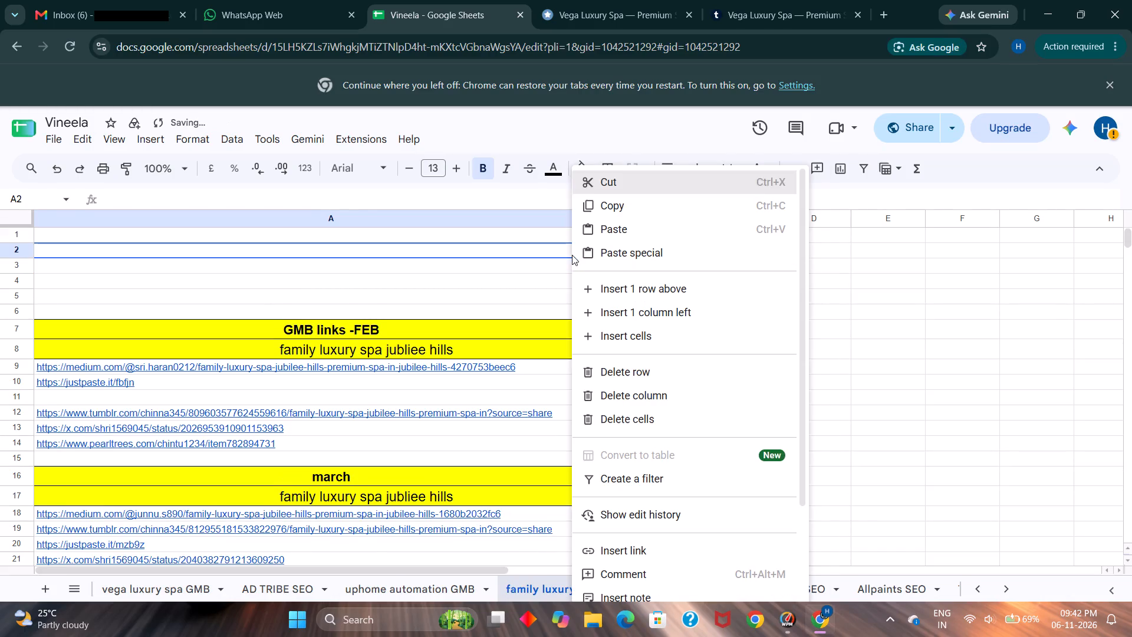
pyautogui.click(650, 285)
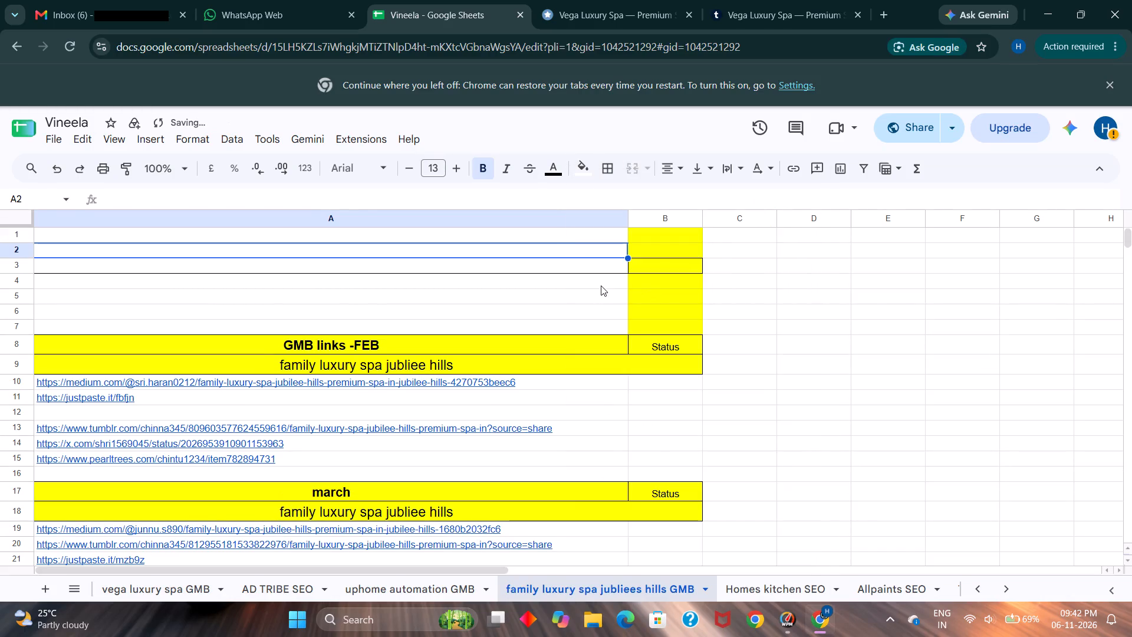
pyautogui.rightClick(601, 285)
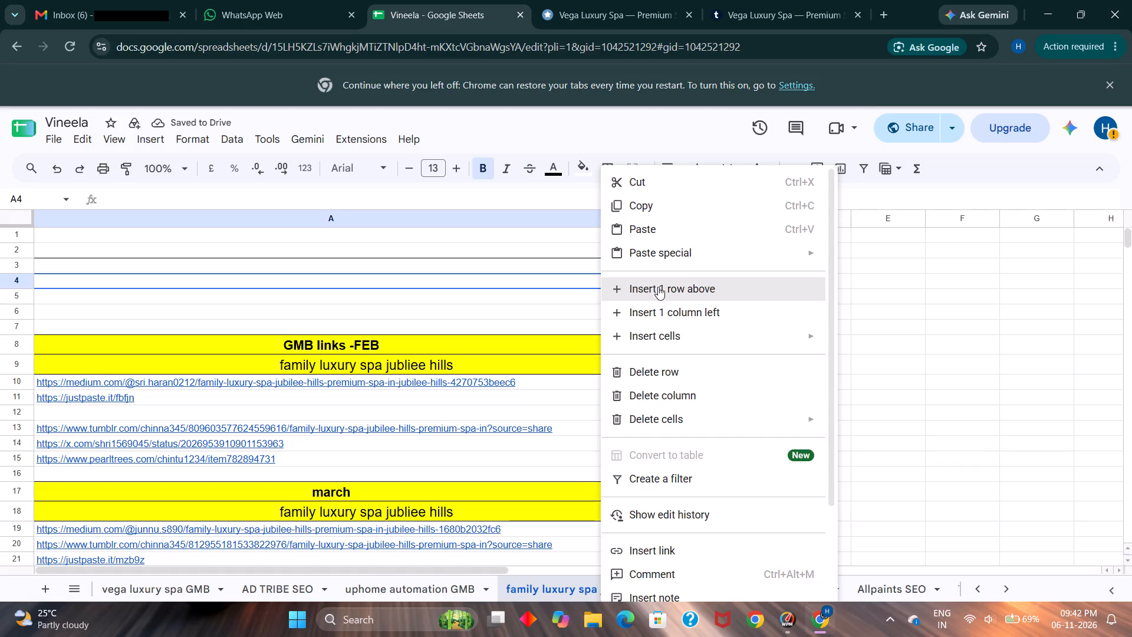
pyautogui.click(660, 284)
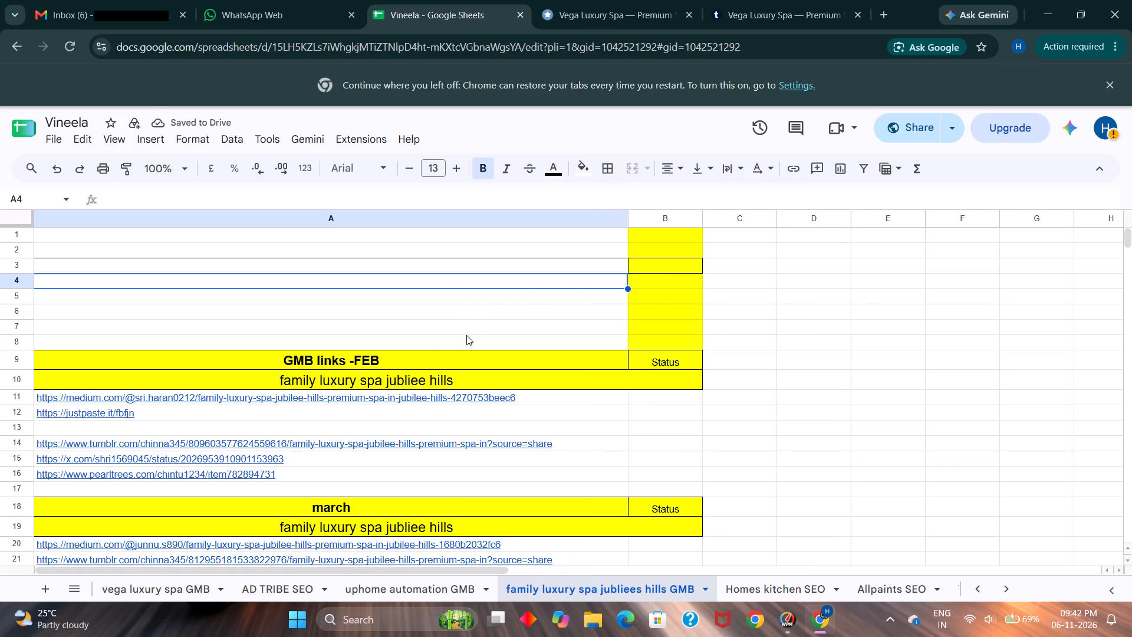
# Copy the march heading block with its Status cell and family luxury spa jubliee hills row to cell A2.
pyautogui.click(366, 511)
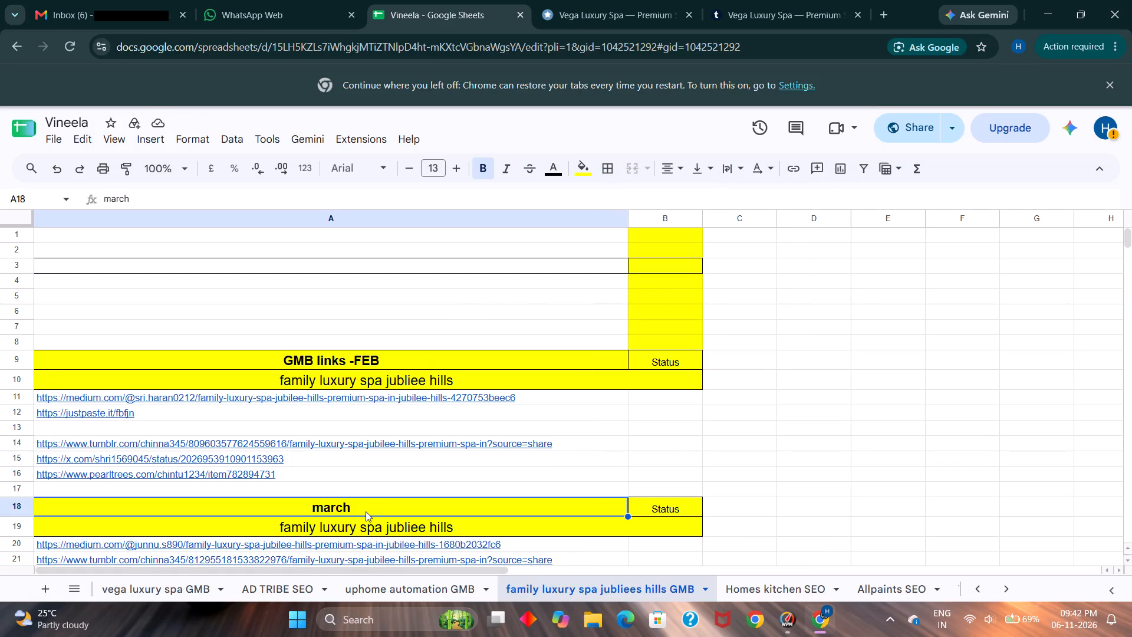
pyautogui.hotkey('shift', 'Down')
pyautogui.hotkey('ctrl', 'c')
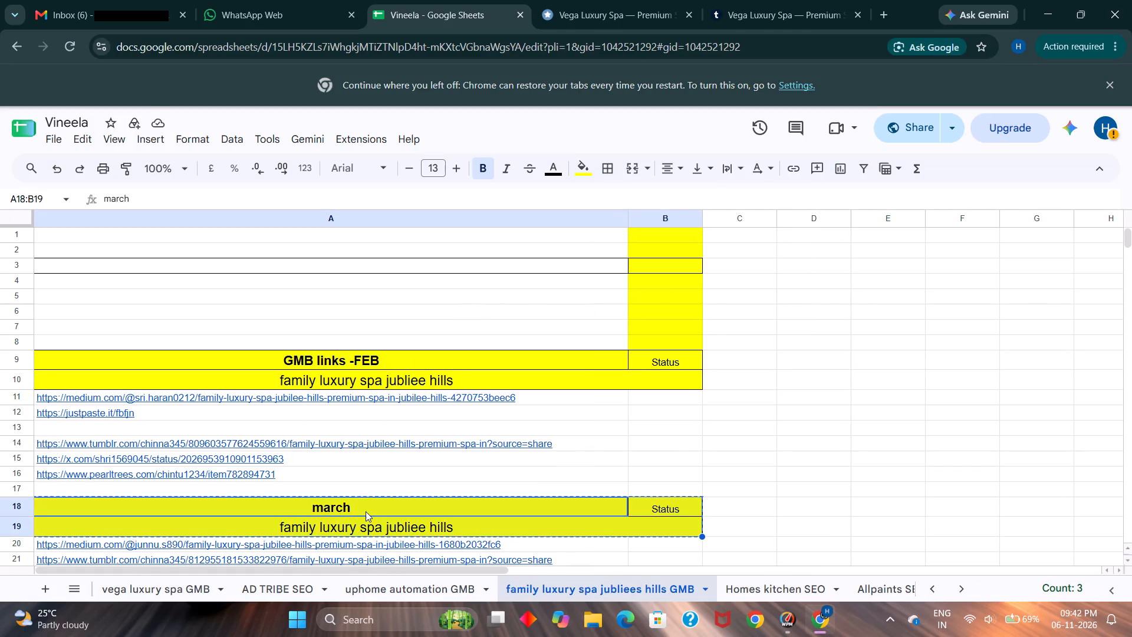
pyautogui.click(373, 251)
pyautogui.hotkey('ctrl', 'v')
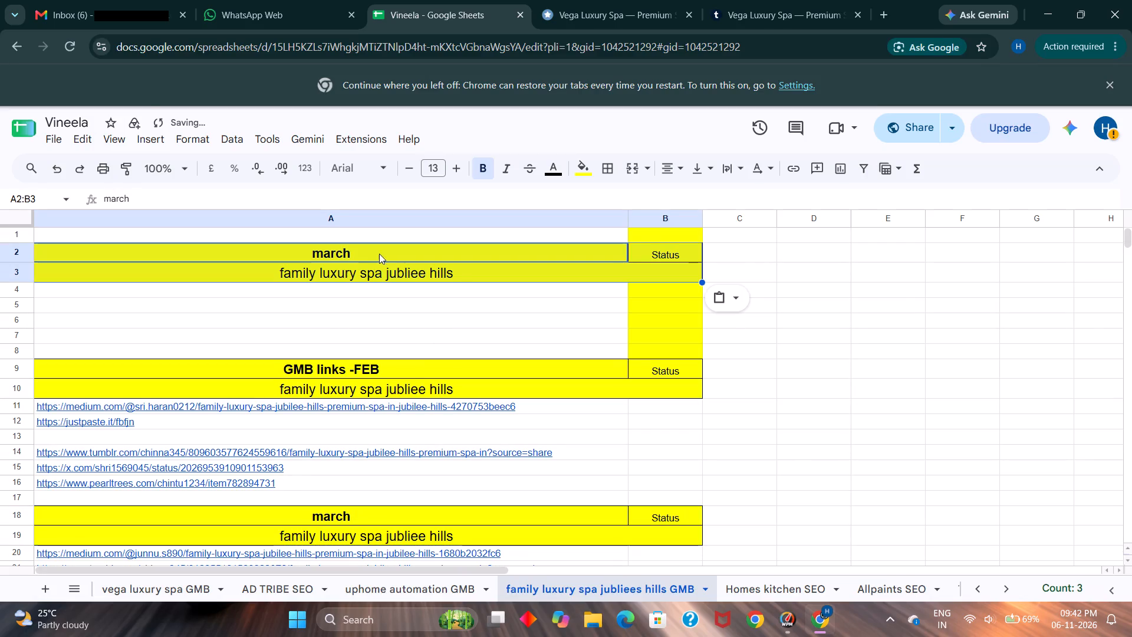
# Replace the month name in the copied heading in cell A2 with nov.
pyautogui.click(367, 252)
pyautogui.press('BackSpace')
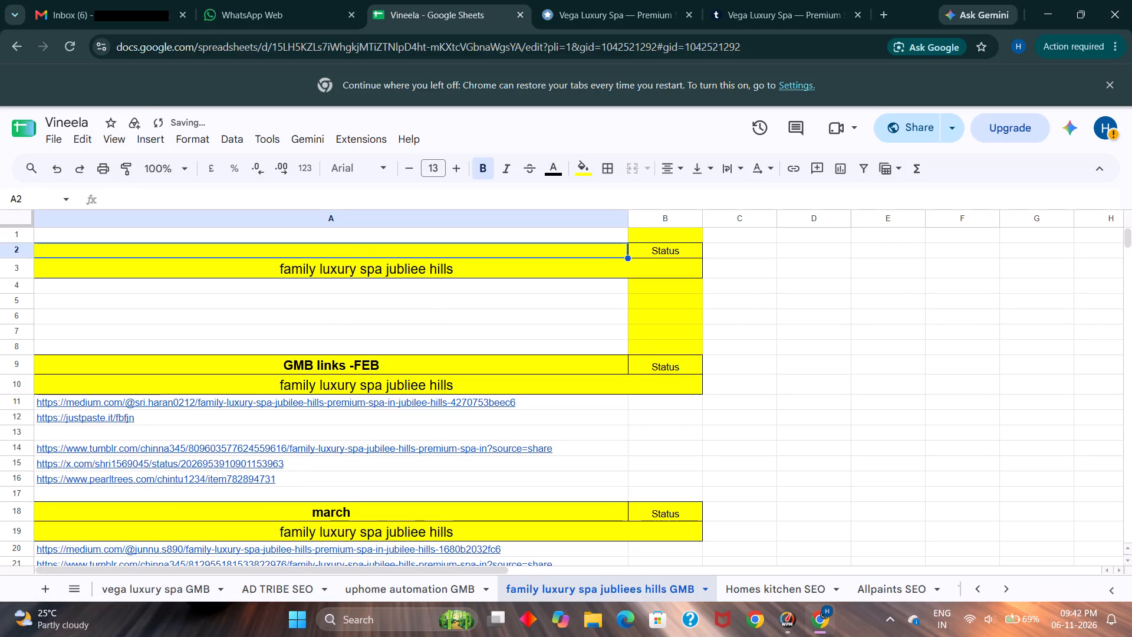
pyautogui.write('nov')
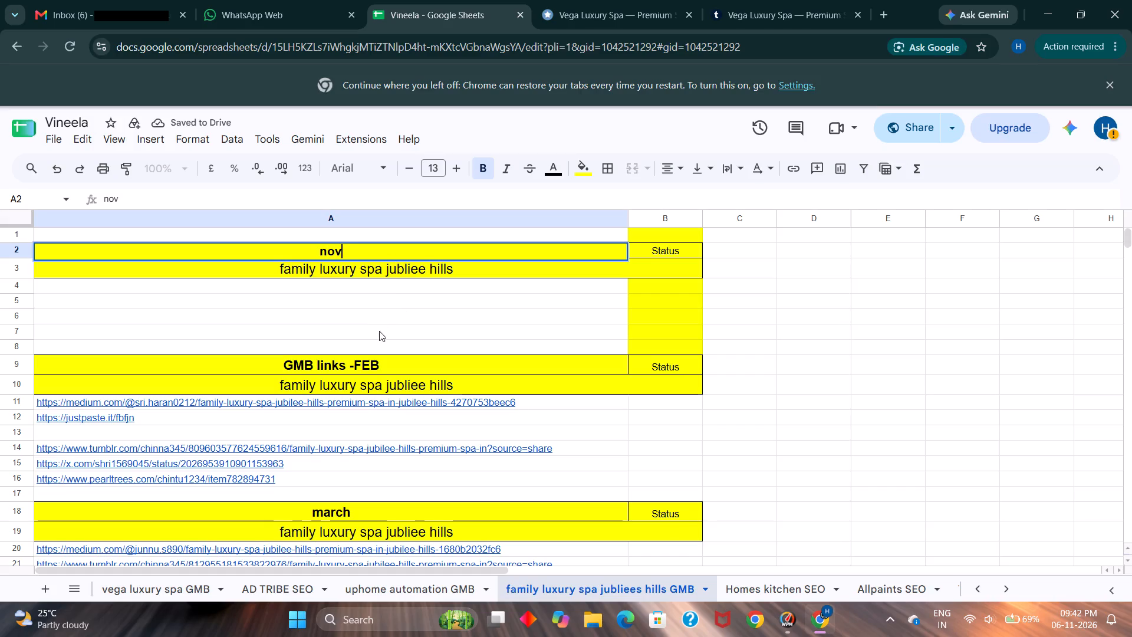
pyautogui.click(369, 458)
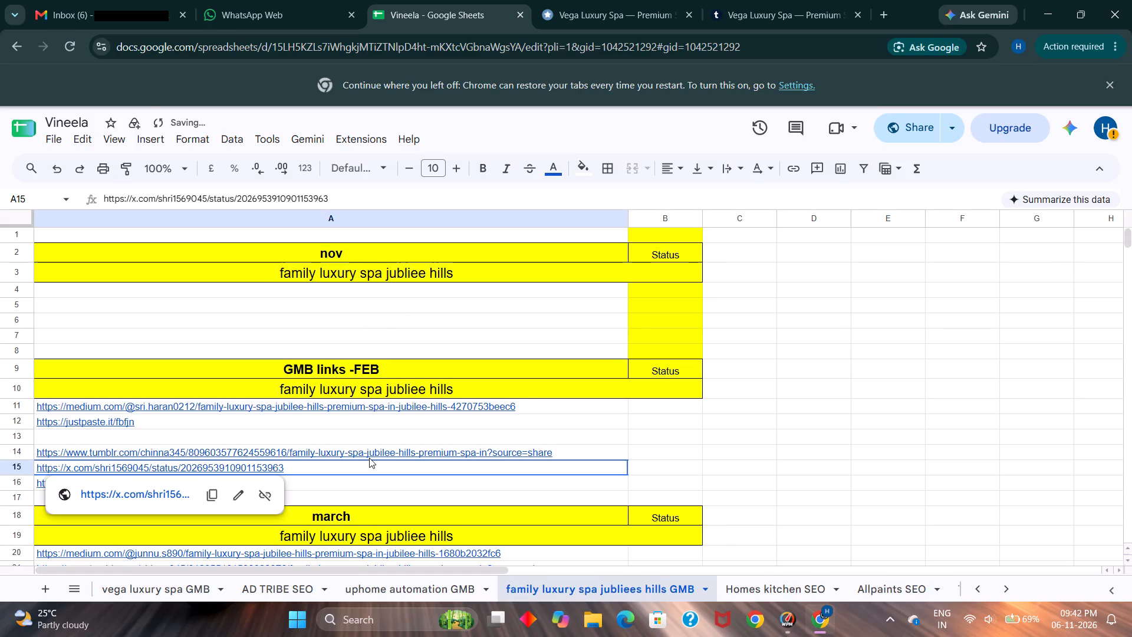
# Examine the monthly link sections of the family luxury spa jubliees hills GMB sheet down to october.
pyautogui.press('Down')
pyautogui.press('Down')
pyautogui.press('Down')
pyautogui.press('Down')
pyautogui.press('Down')
pyautogui.press('Down')
pyautogui.press('Down')
pyautogui.press('Down')
pyautogui.press('Down')
pyautogui.press('Down')
pyautogui.press('Down')
pyautogui.press('Down')
pyautogui.press('Down')
pyautogui.press('Down')
pyautogui.press('Down')
pyautogui.press('Down')
pyautogui.press('Down')
pyautogui.press('Down')
pyautogui.press('Down')
pyautogui.press('Down')
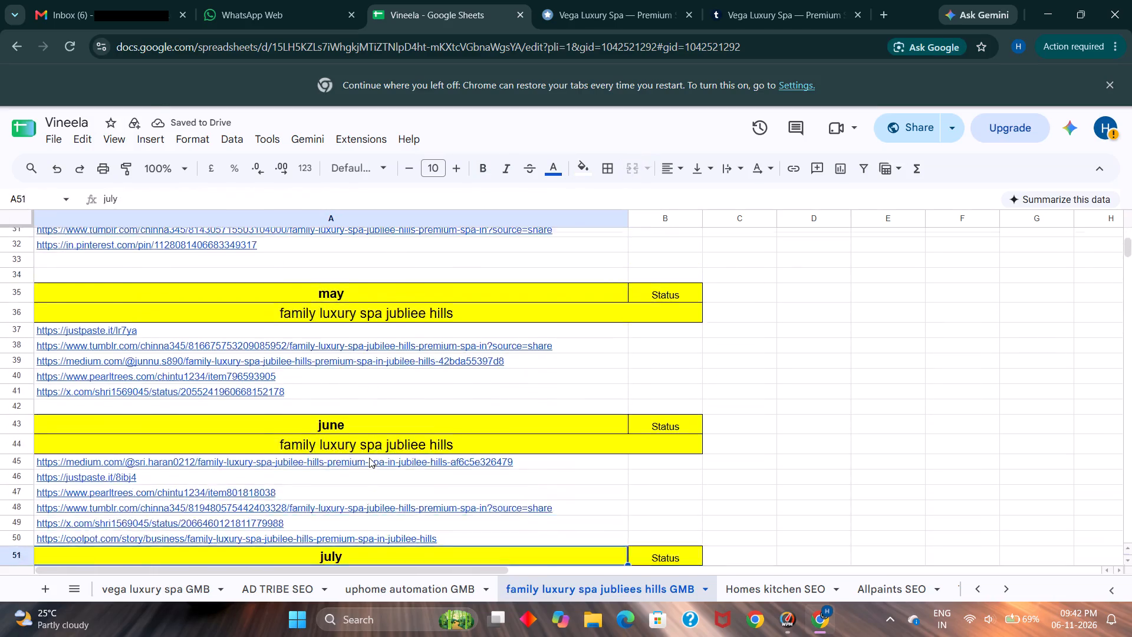
pyautogui.press('Up')
pyautogui.press('Up')
pyautogui.press('Up')
pyautogui.press('Up')
pyautogui.press('Up')
pyautogui.press('Up')
pyautogui.press('Up')
pyautogui.press('Up')
pyautogui.press('Up')
pyautogui.press('Up')
pyautogui.press('Up')
pyautogui.press('Up')
pyautogui.press('Up')
pyautogui.press('Up')
pyautogui.press('Up')
pyautogui.press('Up')
pyautogui.press('Up')
pyautogui.press('Up')
pyautogui.press('Up')
pyautogui.press('Up')
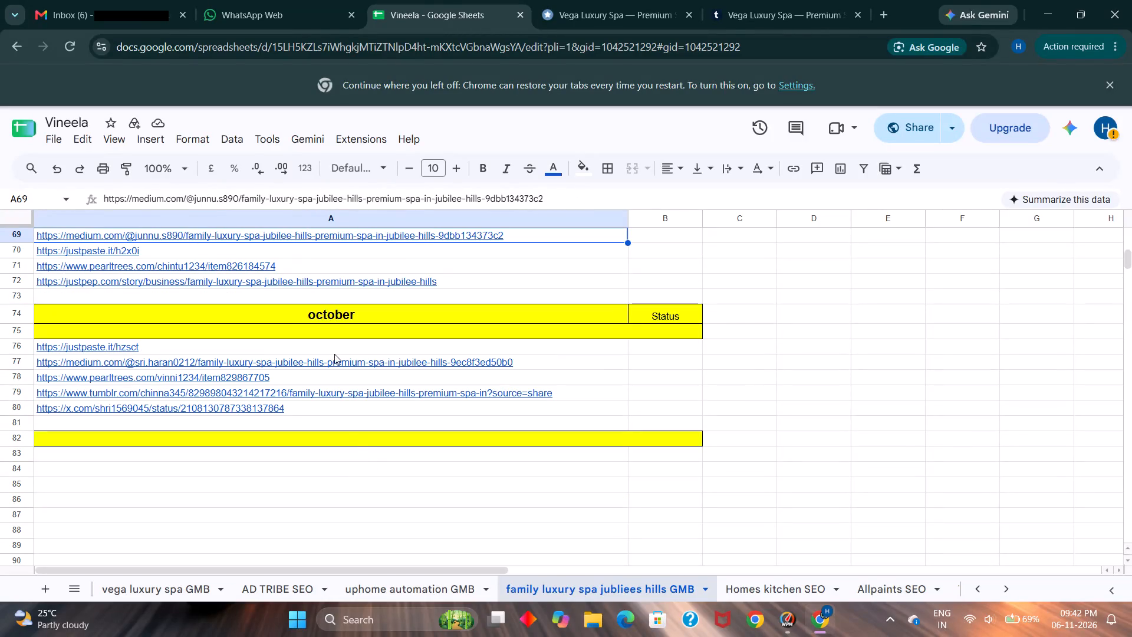
# Open the Medium article linked in the october section.
pyautogui.click(313, 364)
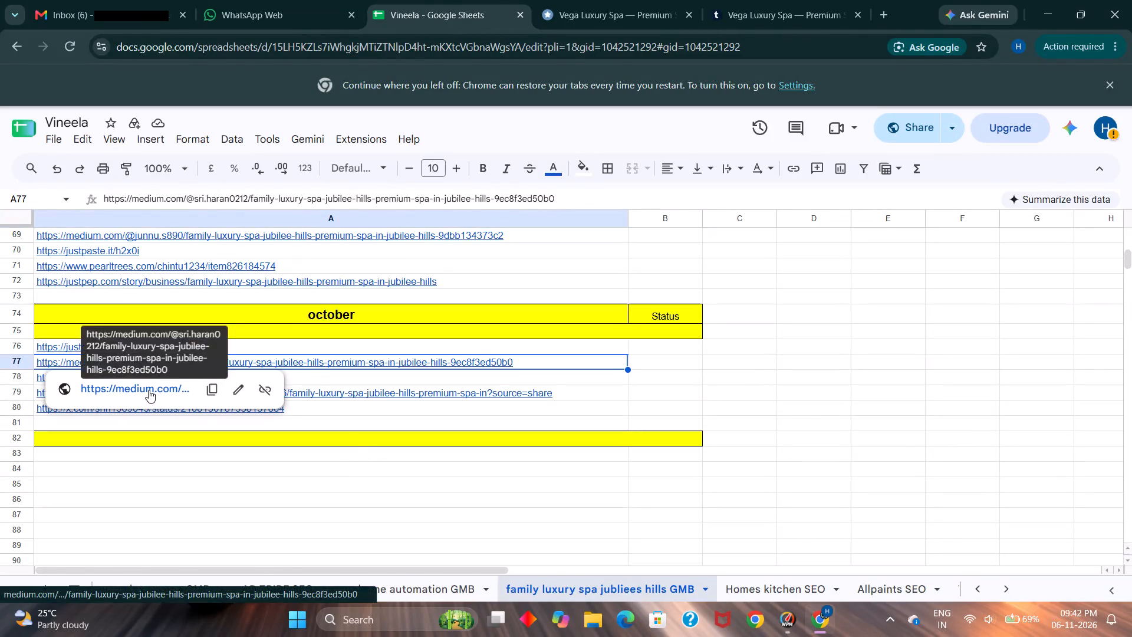
pyautogui.click(149, 390)
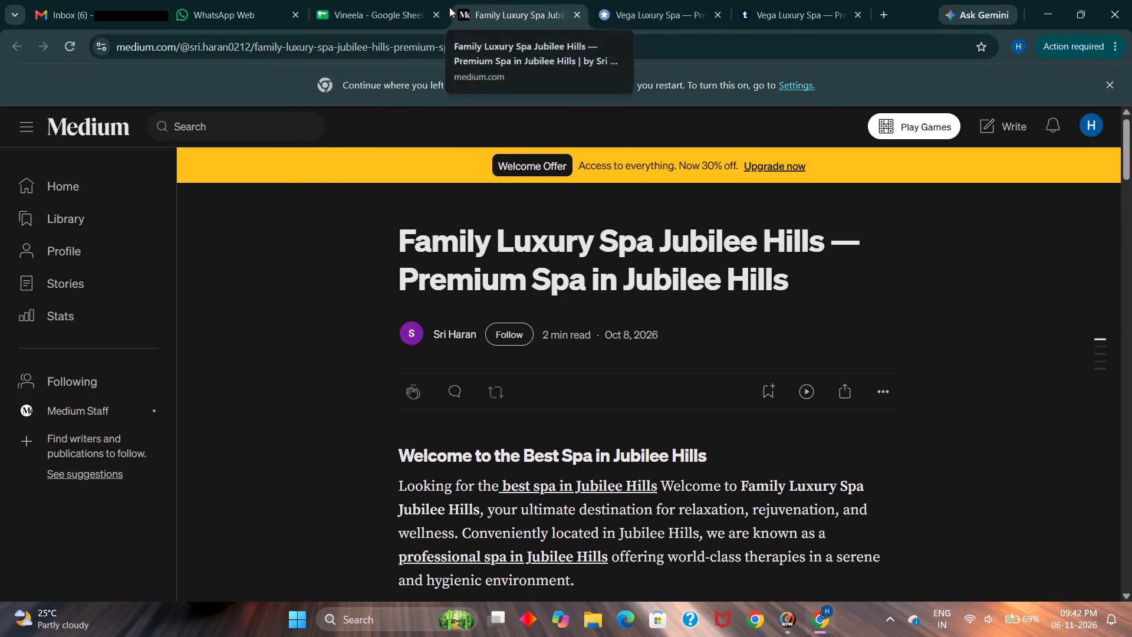
# Open the october Medium article again from the sheet in a second tab and start a new Medium story there.
pyautogui.click(378, 15)
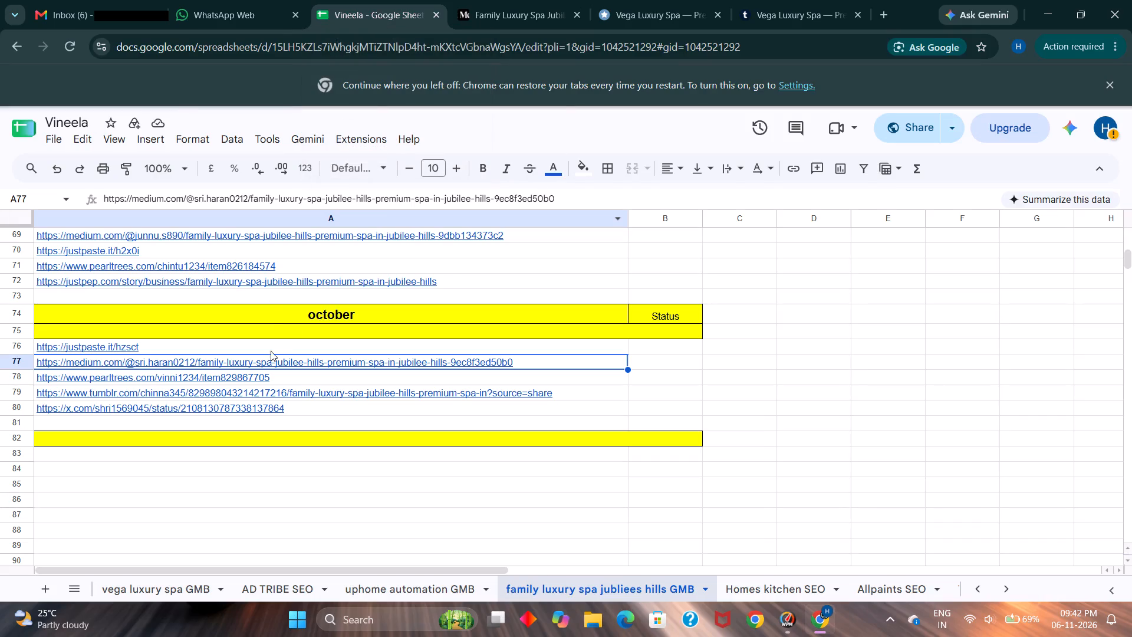
pyautogui.click(249, 364)
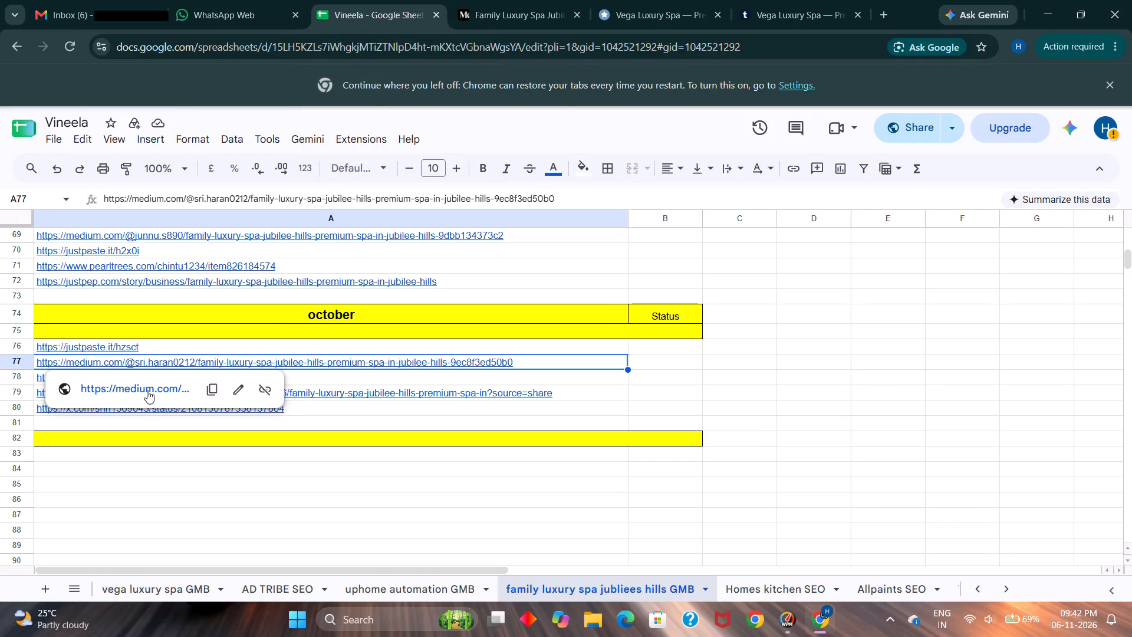
pyautogui.click(147, 390)
pyautogui.click(541, 9)
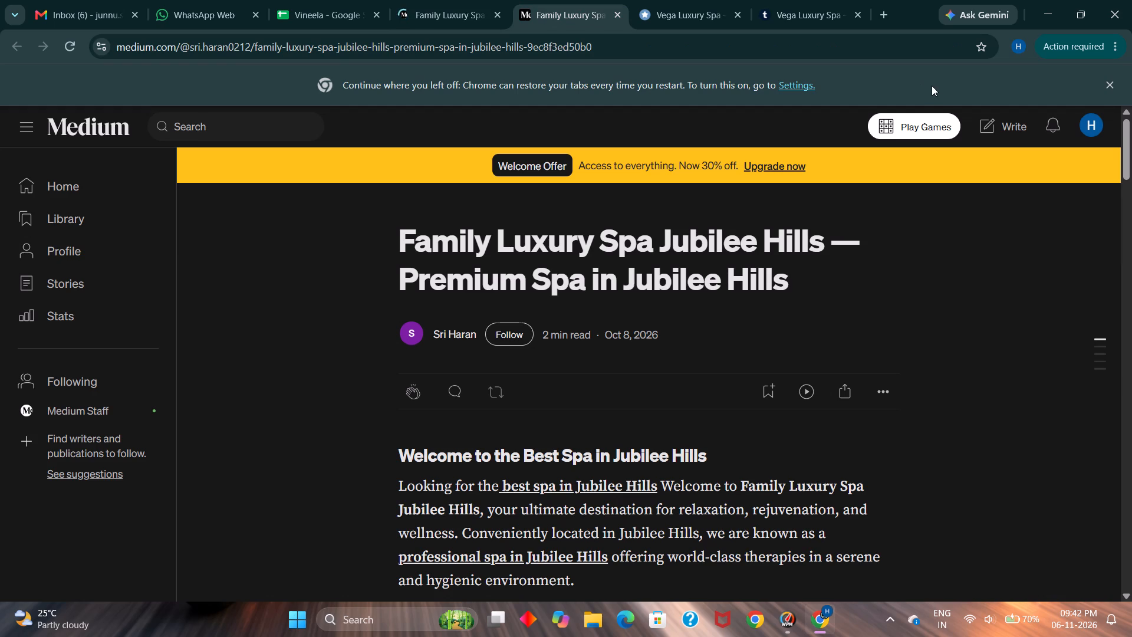
pyautogui.click(1008, 126)
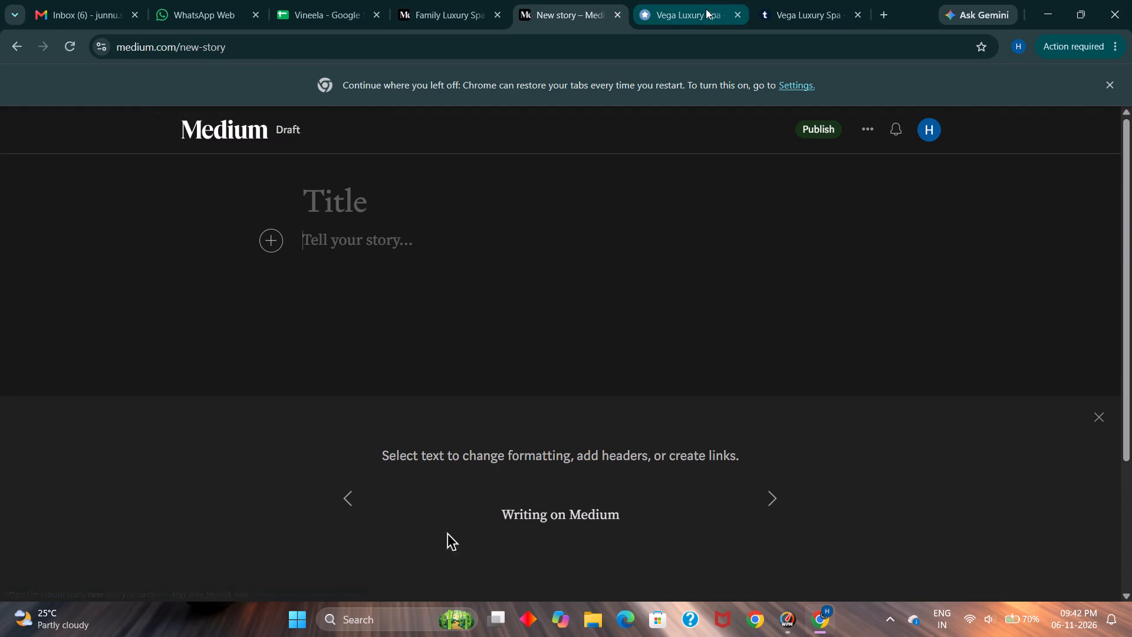
# Switch to Pearltrees and close the Vega Luxury Spa article to return to the account's collection.
pyautogui.click(673, 19)
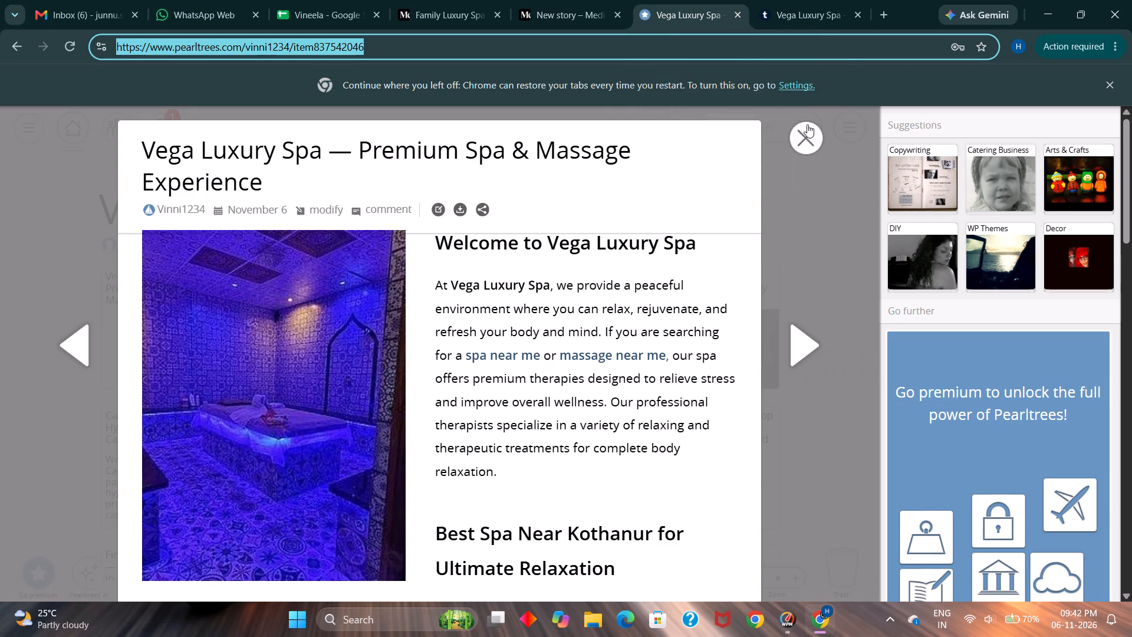
pyautogui.click(806, 131)
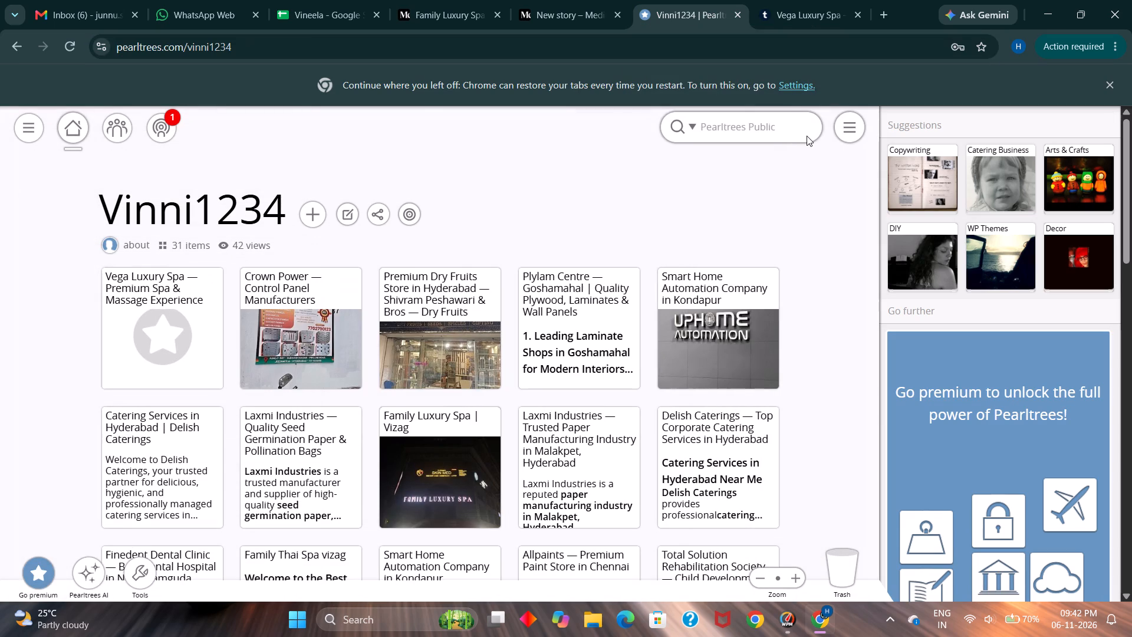
# Open the add options of the Pearltrees collection, and start a new text post on Tumblr.
pyautogui.click(304, 212)
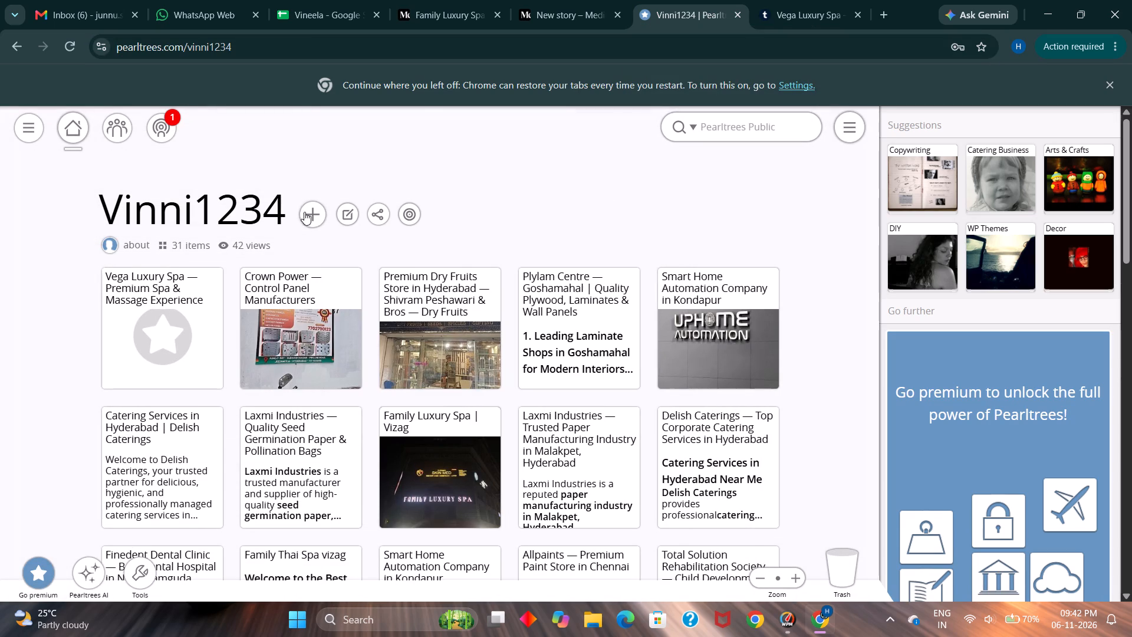
pyautogui.click(789, 17)
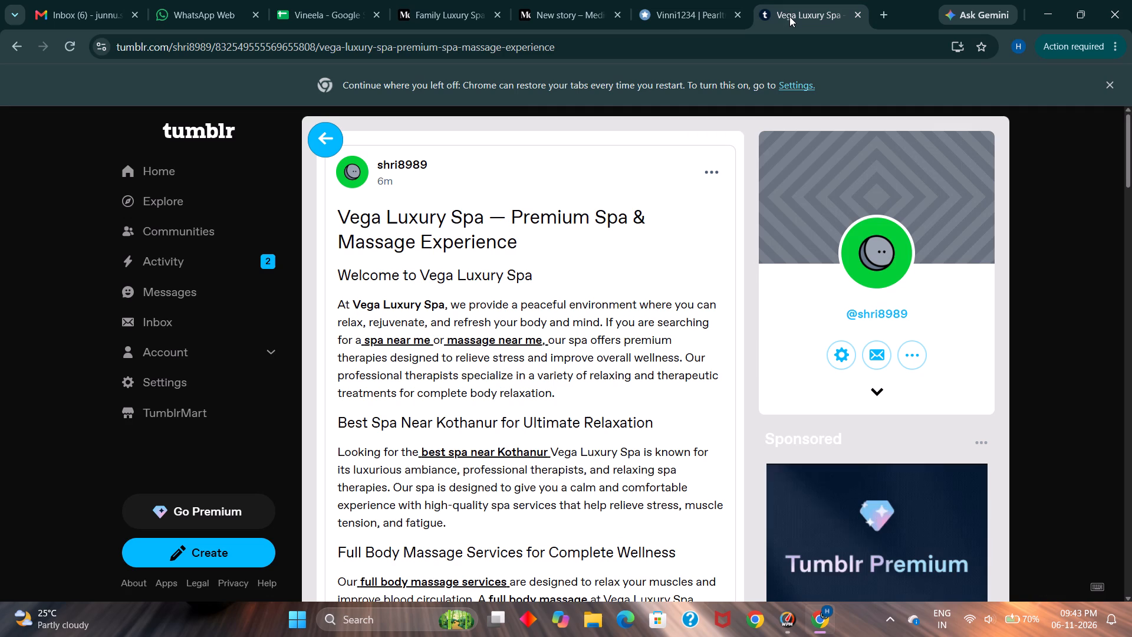
pyautogui.click(205, 550)
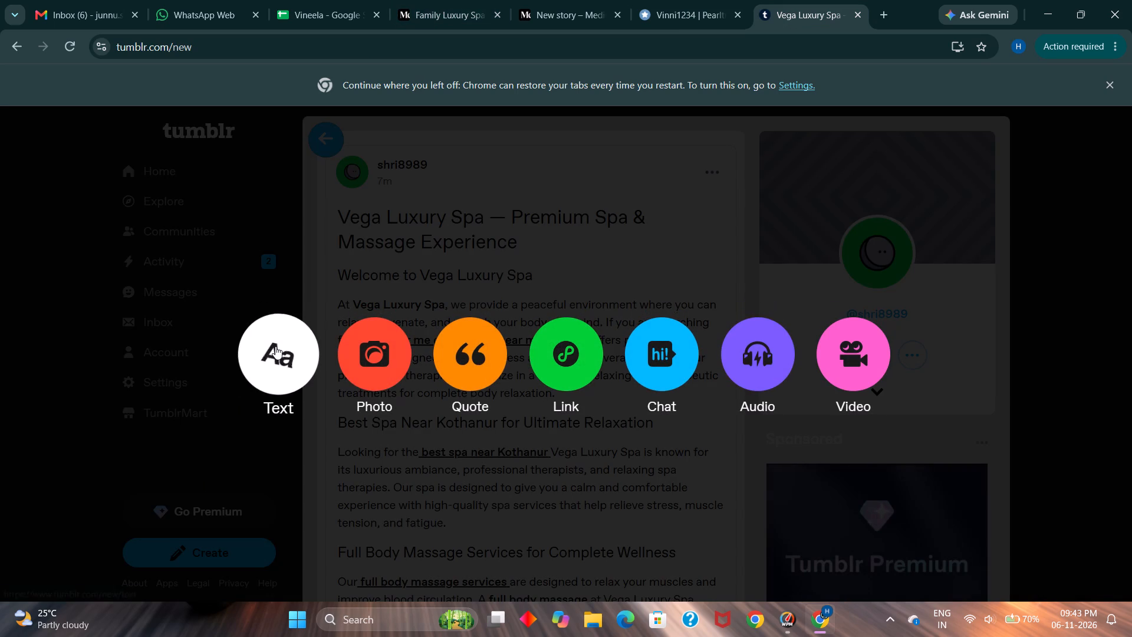
pyautogui.click(275, 346)
# Copy the title of the october Medium article into the title of the new Medium story.
pyautogui.click(429, 14)
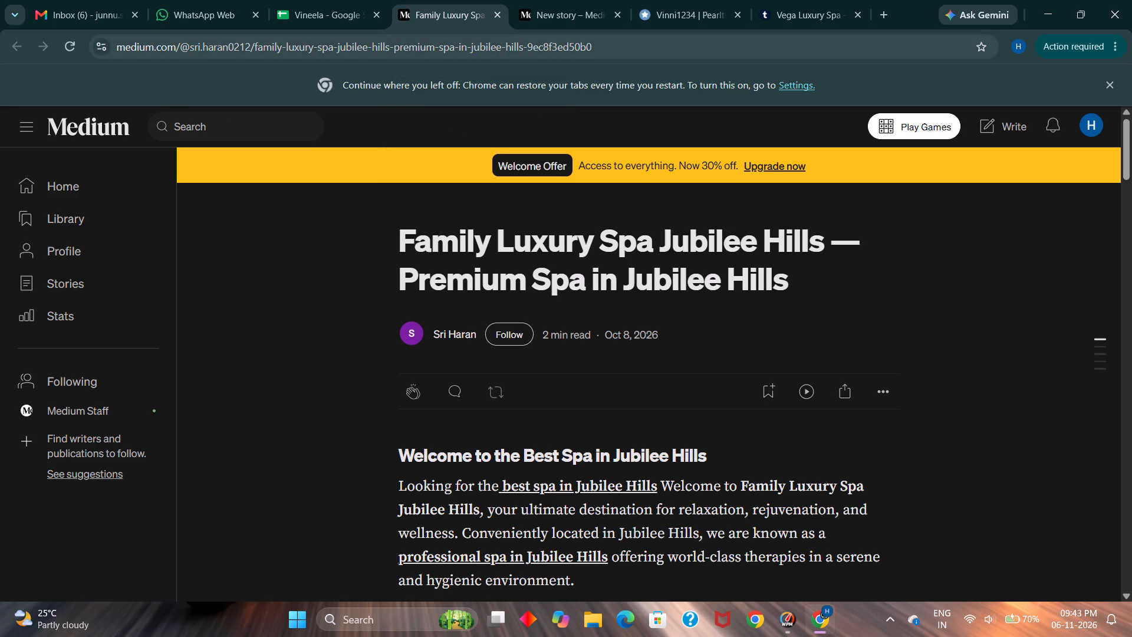
pyautogui.tripleClick(500, 260)
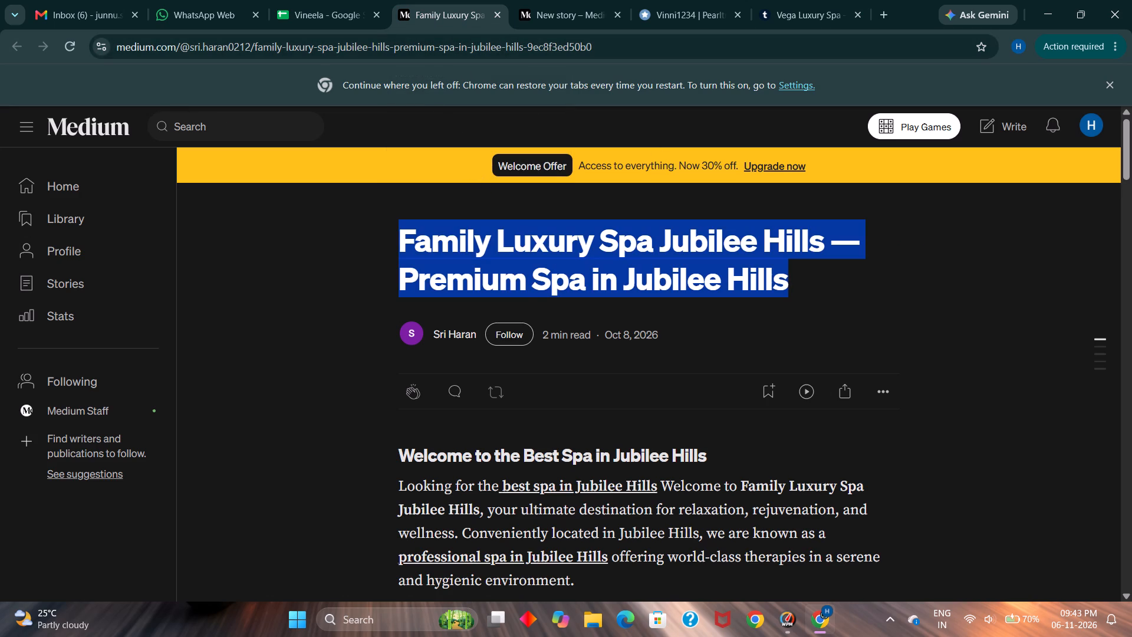
pyautogui.hotkey('ctrl', 'c')
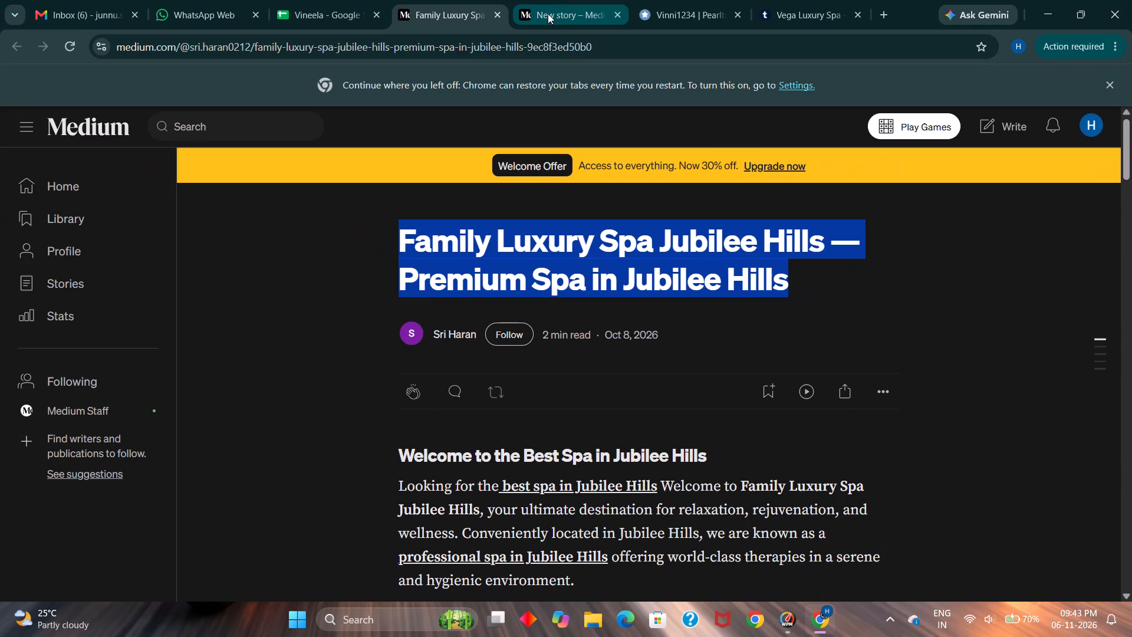
pyautogui.click(547, 15)
pyautogui.hscroll(-1, 422, 195)
pyautogui.click(344, 197)
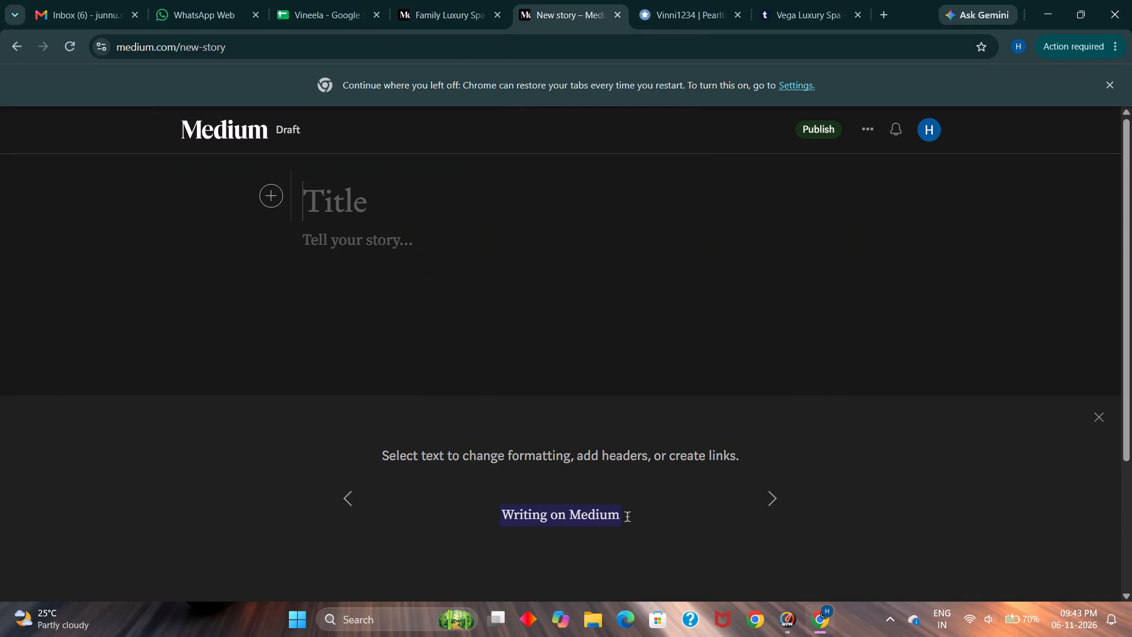
pyautogui.hotkey('ctrl', 'v')
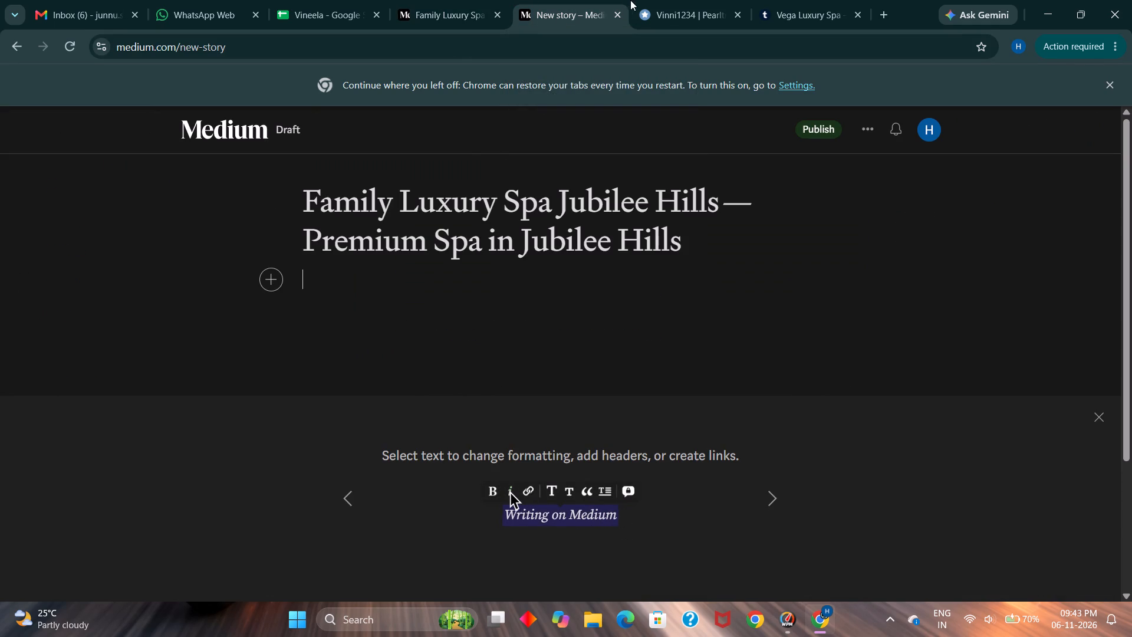
# Copy the october article's full body, from the welcome heading through the contact details, into the new Medium story below the title.
pyautogui.click(437, 14)
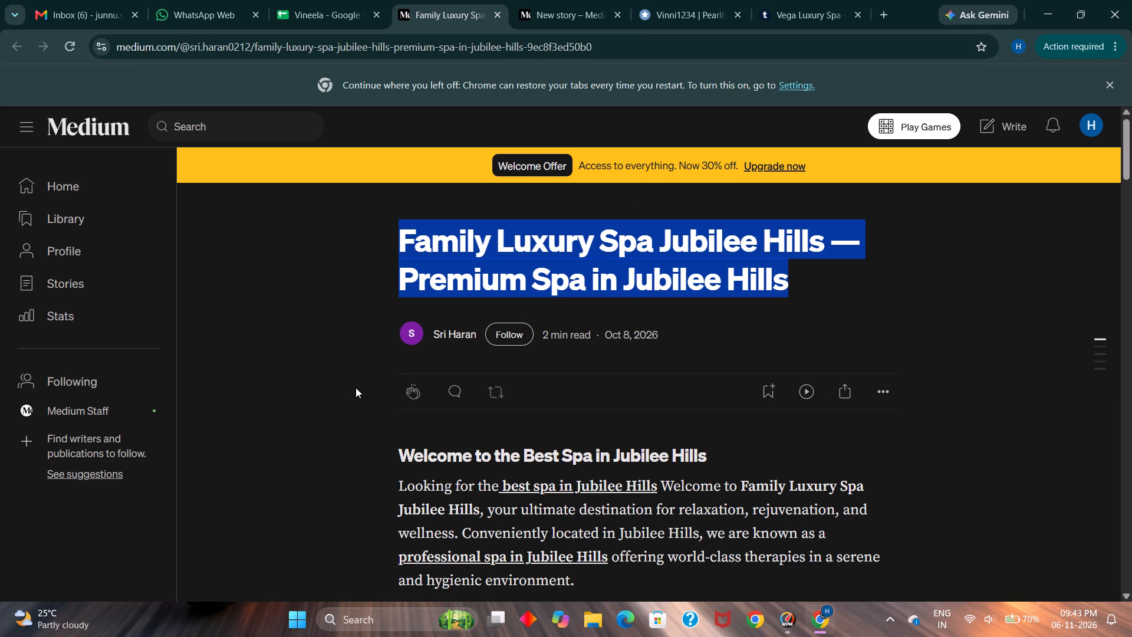
pyautogui.click(350, 395)
pyautogui.press('Down')
pyautogui.press('Down')
pyautogui.press('Down')
pyautogui.press('Down')
pyautogui.press('Down')
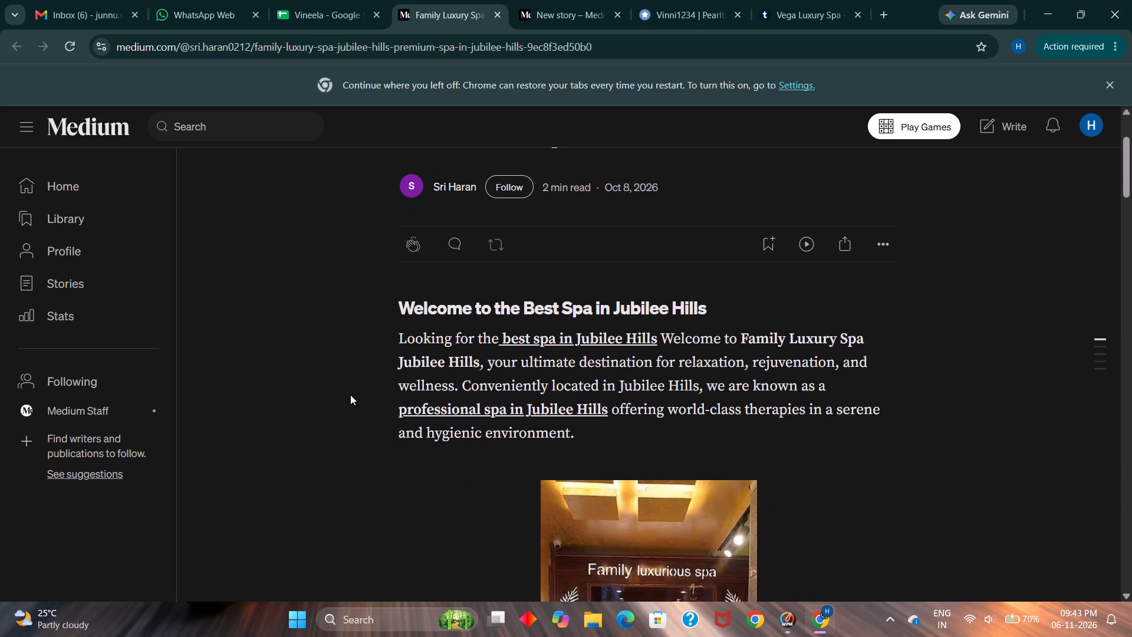
pyautogui.moveTo(383, 291); pyautogui.dragTo(515, 435)
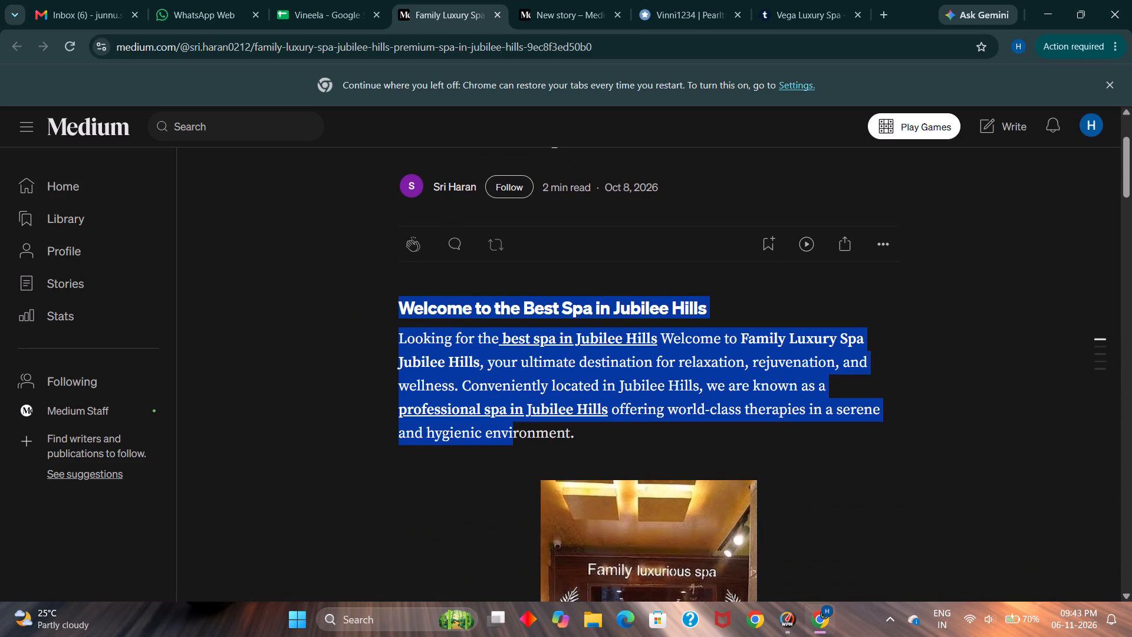
pyautogui.moveTo(515, 435); pyautogui.dragTo(603, 497)
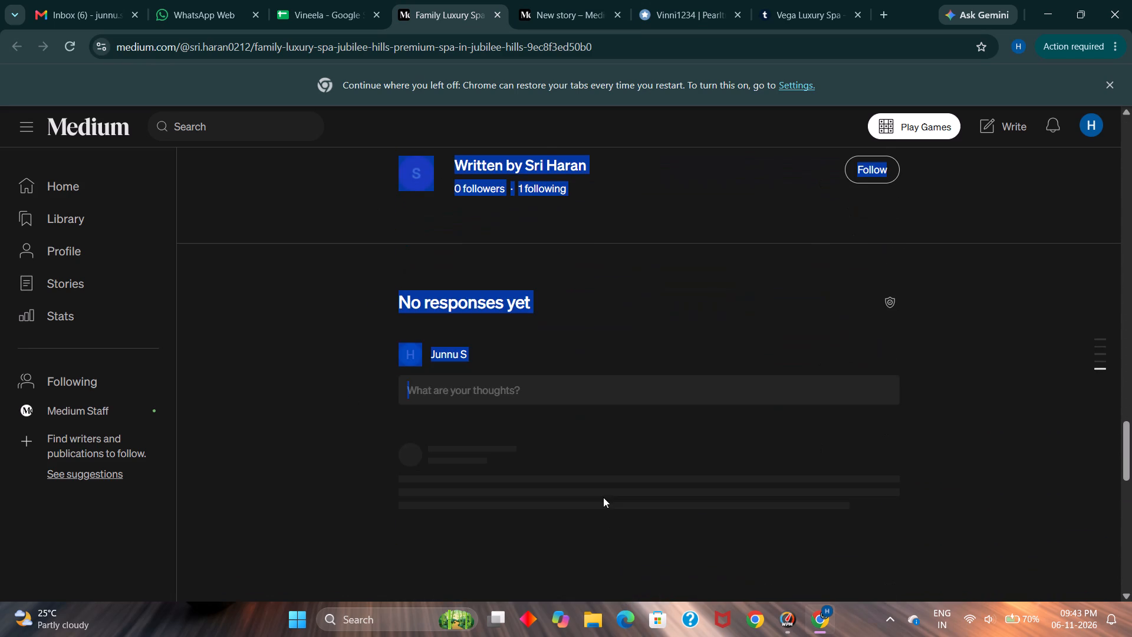
pyautogui.moveTo(603, 497); pyautogui.dragTo(564, 417)
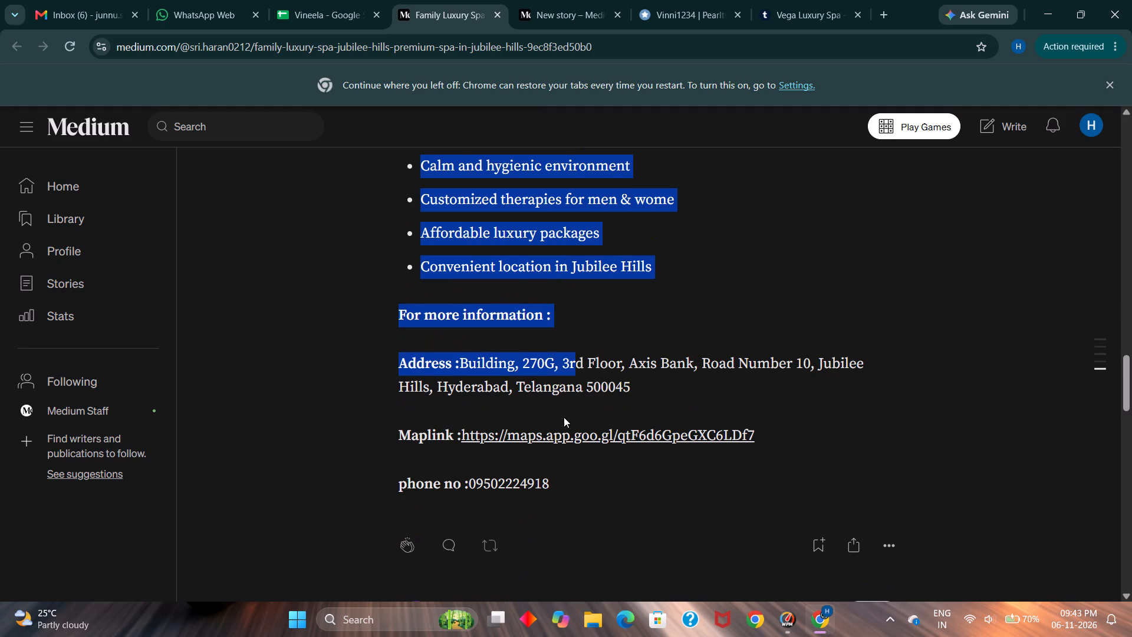
pyautogui.moveTo(564, 417); pyautogui.dragTo(564, 479)
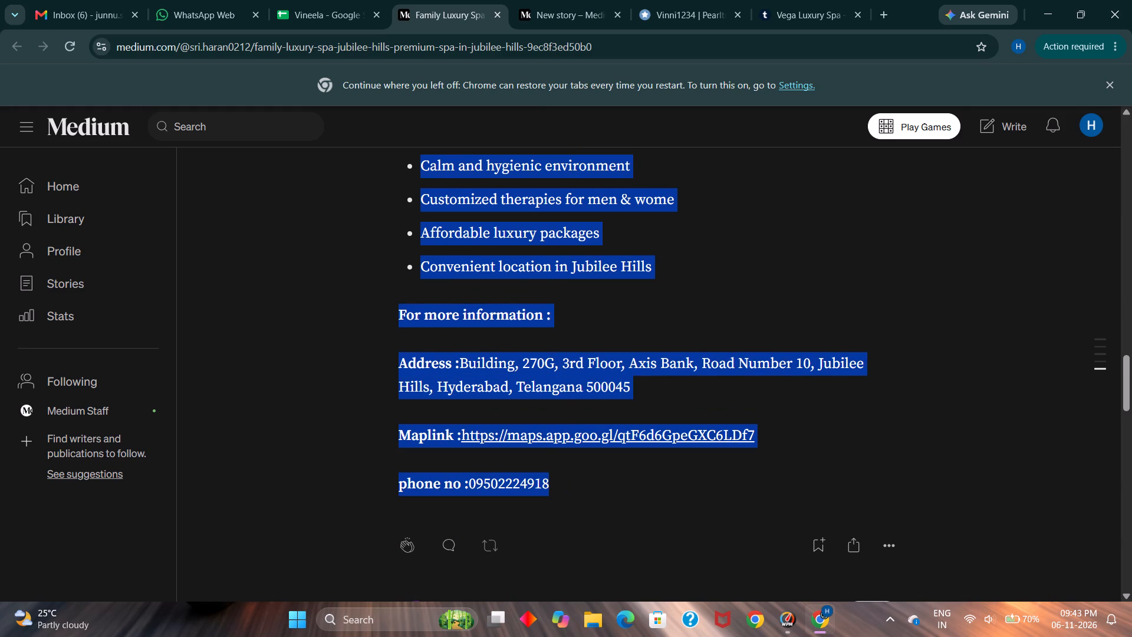
pyautogui.hotkey('ctrl', 'c')
pyautogui.scroll(-2, 539, 3)
pyautogui.click(550, 15)
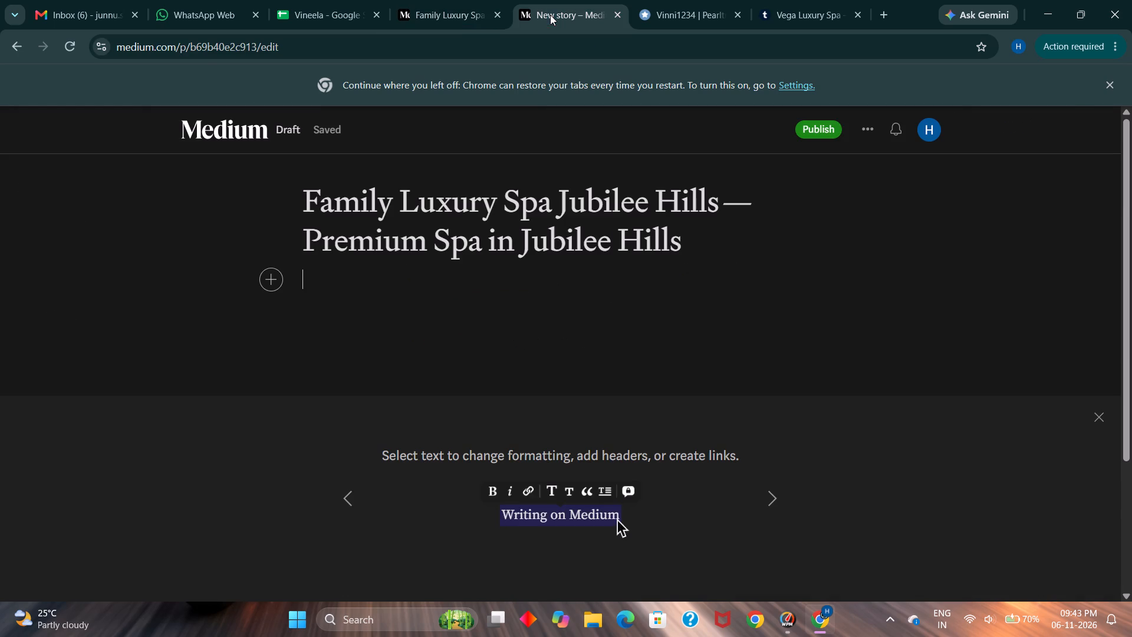
pyautogui.hotkey('ctrl', 'v')
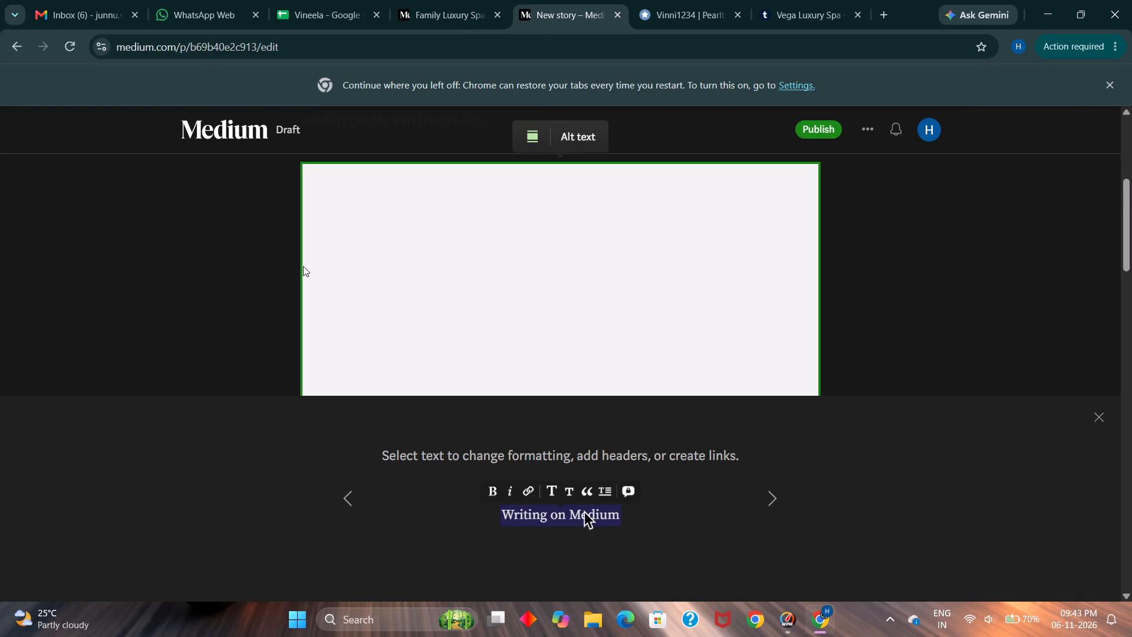
# Review the pasted Medium draft from the welcome section and image down to the closing information.
pyautogui.press('Up')
pyautogui.press('Up')
pyautogui.press('Up')
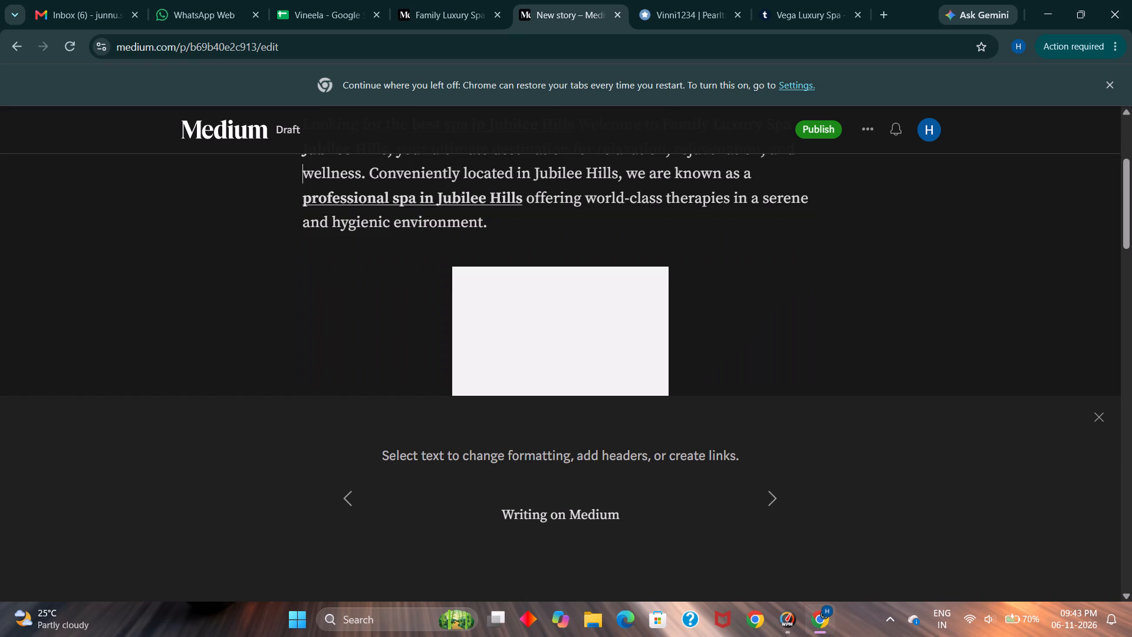
pyautogui.press('Up')
pyautogui.press('Down')
pyautogui.press('Down')
pyautogui.press('Down')
pyautogui.press('Down')
pyautogui.press('Down')
pyautogui.press('Down')
pyautogui.press('Down')
pyautogui.press('Down')
pyautogui.press('Down')
pyautogui.press('Down')
pyautogui.press('Down')
pyautogui.press('Down')
pyautogui.press('Down')
pyautogui.press('Down')
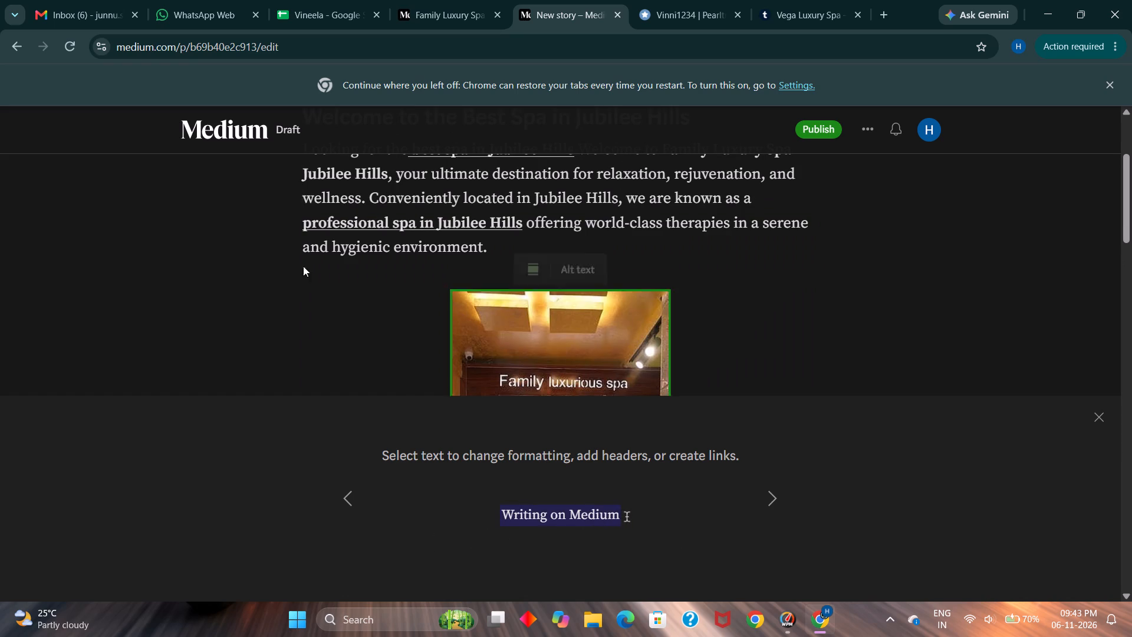
pyautogui.press('Down')
pyautogui.press('Down')
pyautogui.press('Down')
pyautogui.press('Down')
pyautogui.press('Down')
pyautogui.press('Down')
pyautogui.press('Down')
pyautogui.press('Down')
pyautogui.press('Down')
pyautogui.press('Down')
pyautogui.press('Down')
pyautogui.press('Down')
pyautogui.press('Down')
pyautogui.press('Down')
pyautogui.press('Down')
pyautogui.press('Down')
pyautogui.press('Down')
pyautogui.press('Down')
pyautogui.press('Down')
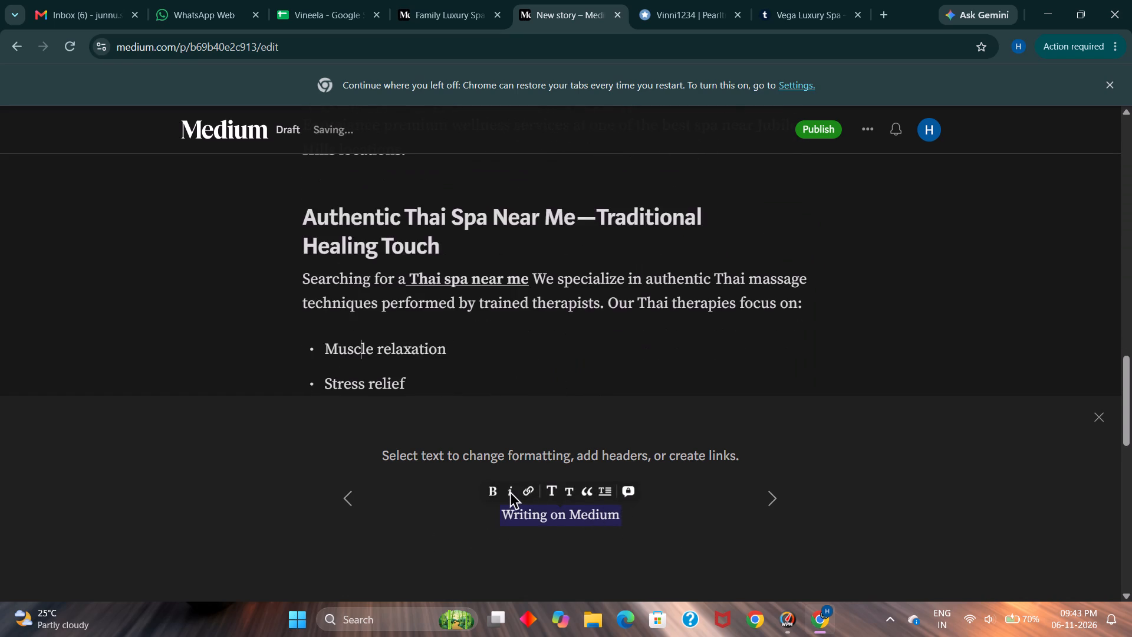
pyautogui.press('Down')
pyautogui.press('Down')
pyautogui.press('Down')
pyautogui.press('Down')
pyautogui.press('Down')
pyautogui.press('Down')
pyautogui.press('Down')
pyautogui.press('Down')
pyautogui.press('Down')
pyautogui.press('Down')
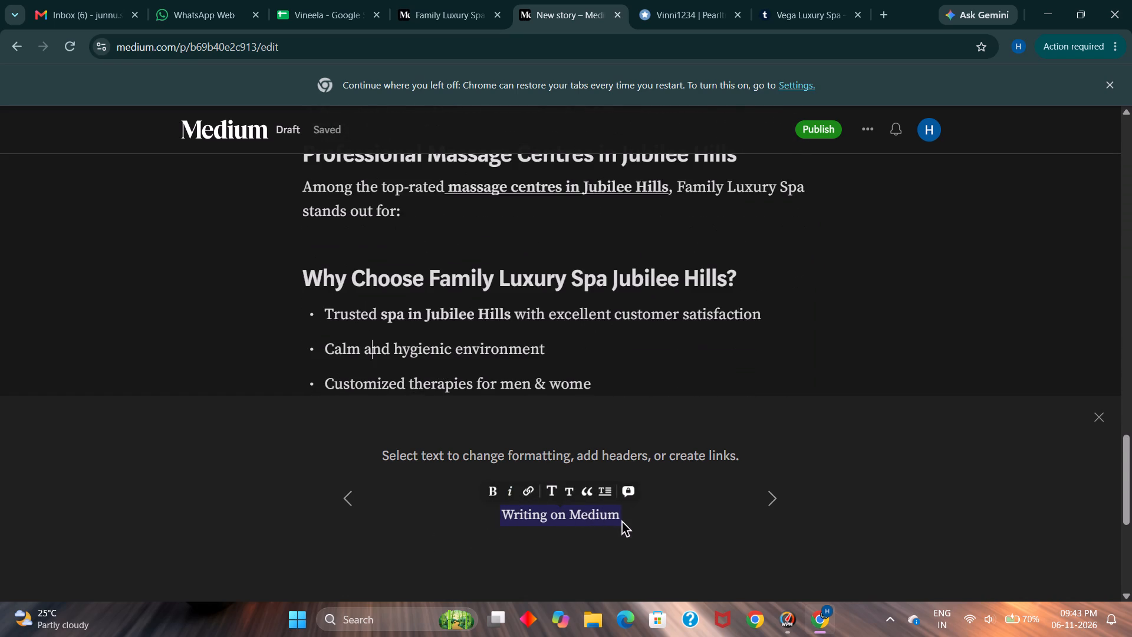
pyautogui.press('Down')
pyautogui.press('Up')
pyautogui.press('Up')
pyautogui.press('Up')
pyautogui.press('Up')
pyautogui.press('Up')
pyautogui.press('Up')
pyautogui.press('Up')
pyautogui.press('Up')
pyautogui.press('Up')
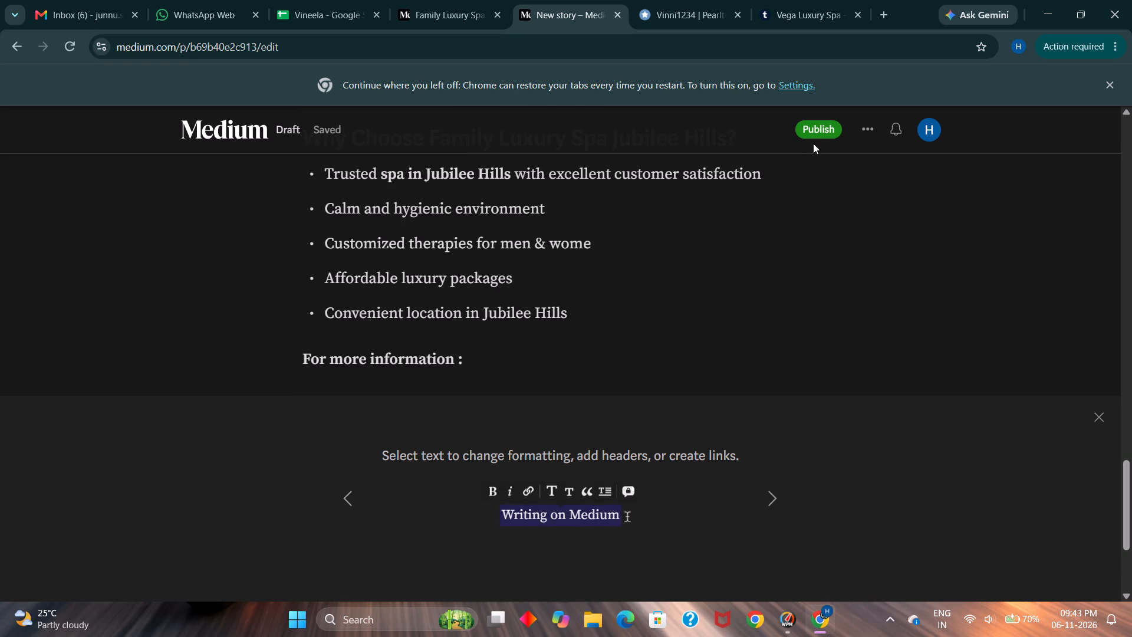
# Publish the Family Luxury Spa Jubilee Hills story on Medium without adding topics, and copy its link.
pyautogui.click(828, 127)
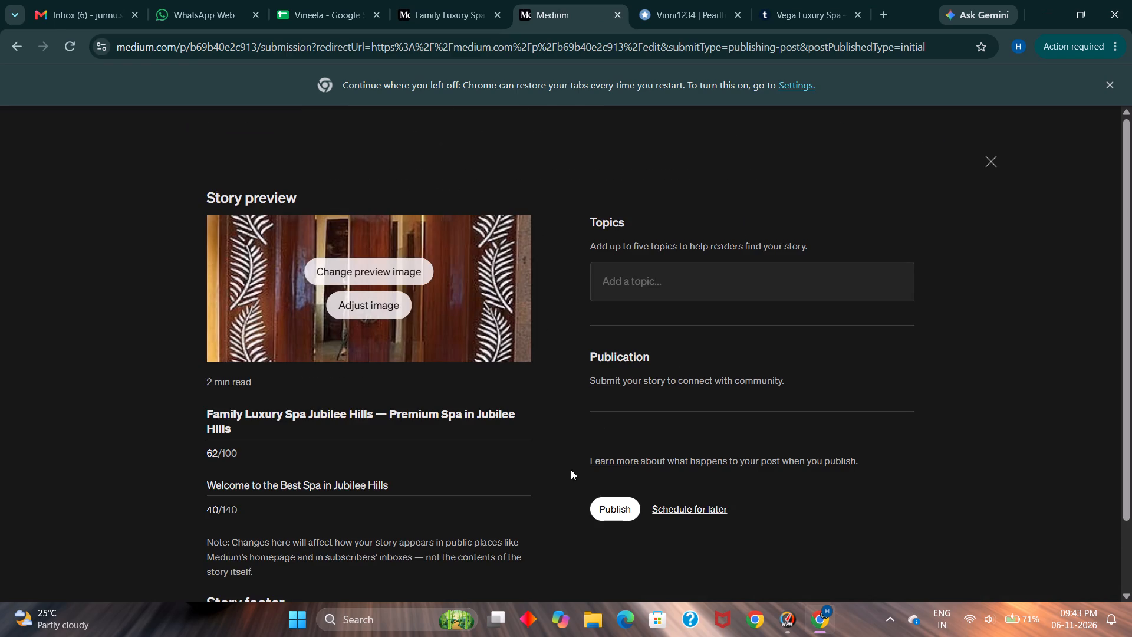
pyautogui.click(618, 504)
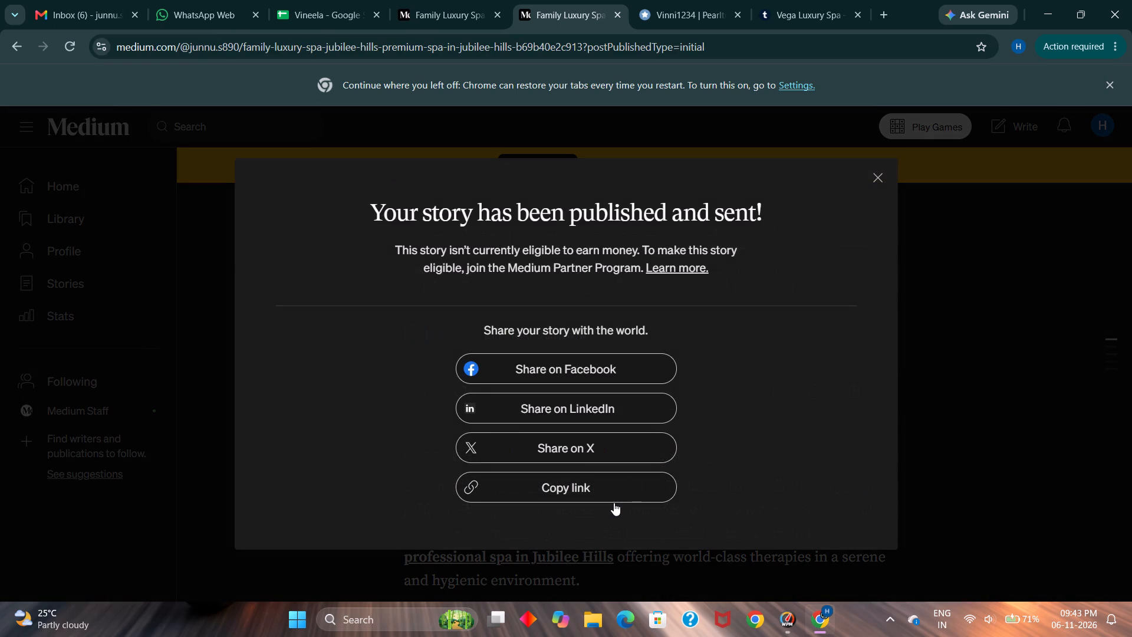
pyautogui.click(571, 484)
# Paste the new Medium story's link into cell A5 under the nov heading of the family luxury spa jubliees hills GMB sheet.
pyautogui.click(317, 24)
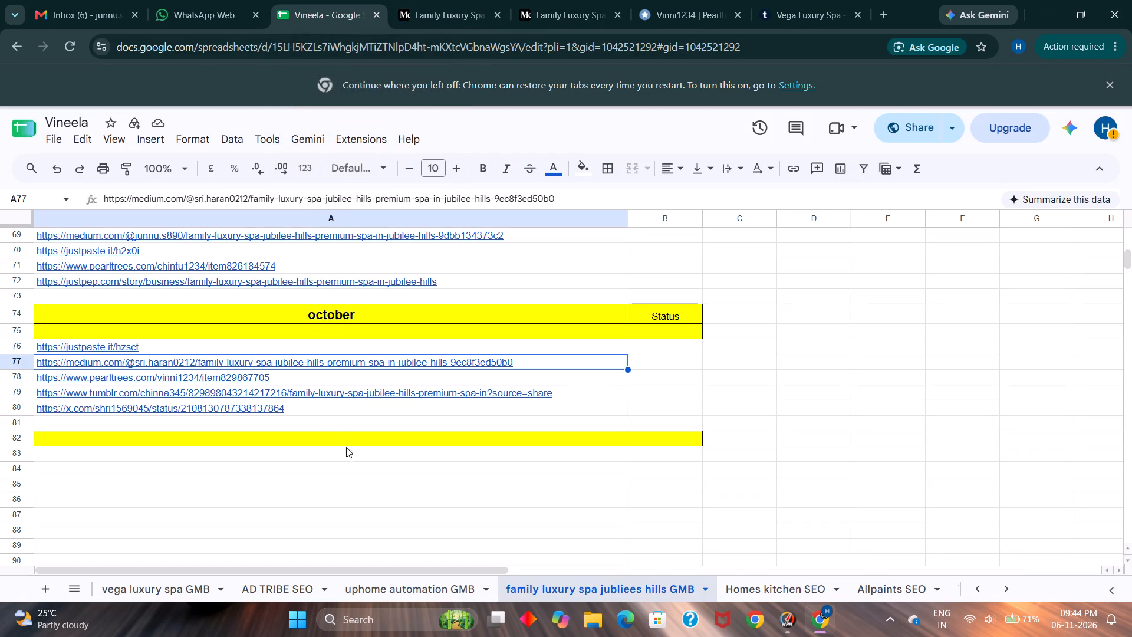
pyautogui.click(272, 385)
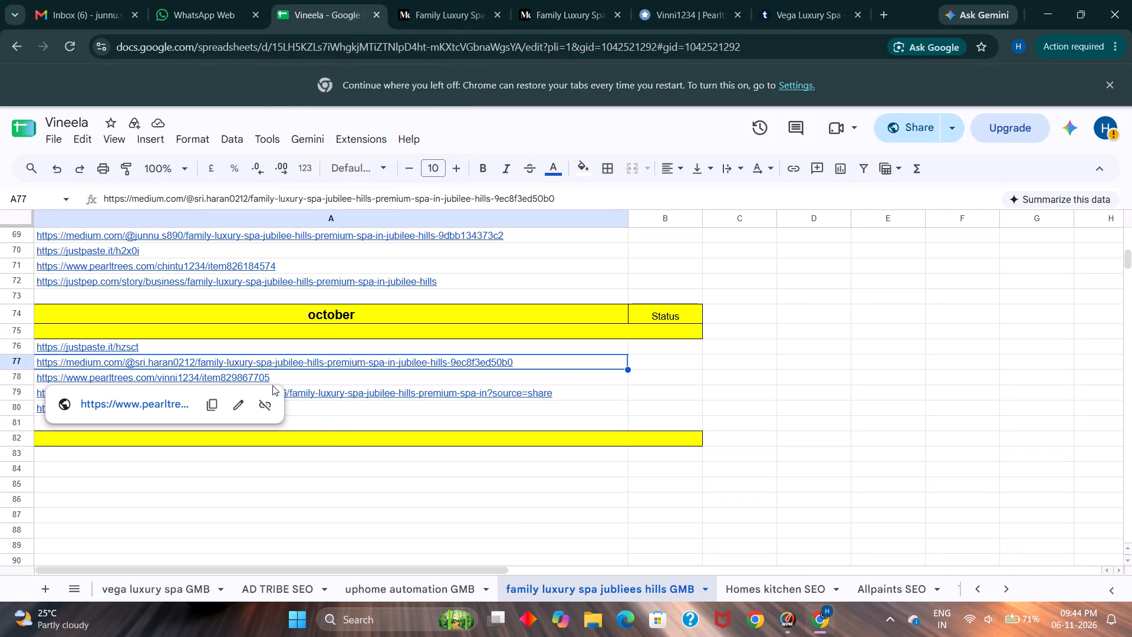
pyautogui.press('Up')
pyautogui.press('Up')
pyautogui.press('Up')
pyautogui.press('Up')
pyautogui.press('Up')
pyautogui.press('Up')
pyautogui.press('Up')
pyautogui.press('Up')
pyautogui.press('Up')
pyautogui.press('Up')
pyautogui.press('Up')
pyautogui.press('Up')
pyautogui.press('Up')
pyautogui.press('Up')
pyautogui.press('Up')
pyautogui.press('Up')
pyautogui.press('Up')
pyautogui.press('Up')
pyautogui.click(351, 455)
pyautogui.press('Up')
pyautogui.press('Up')
pyautogui.press('Up')
pyautogui.press('Up')
pyautogui.press('Up')
pyautogui.press('Up')
pyautogui.press('Up')
pyautogui.press('Up')
pyautogui.press('Up')
pyautogui.press('Up')
pyautogui.press('Up')
pyautogui.press('Up')
pyautogui.press('Up')
pyautogui.press('Up')
pyautogui.press('Up')
pyautogui.press('Up')
pyautogui.press('Up')
pyautogui.press('Up')
pyautogui.press('Up')
pyautogui.press('Up')
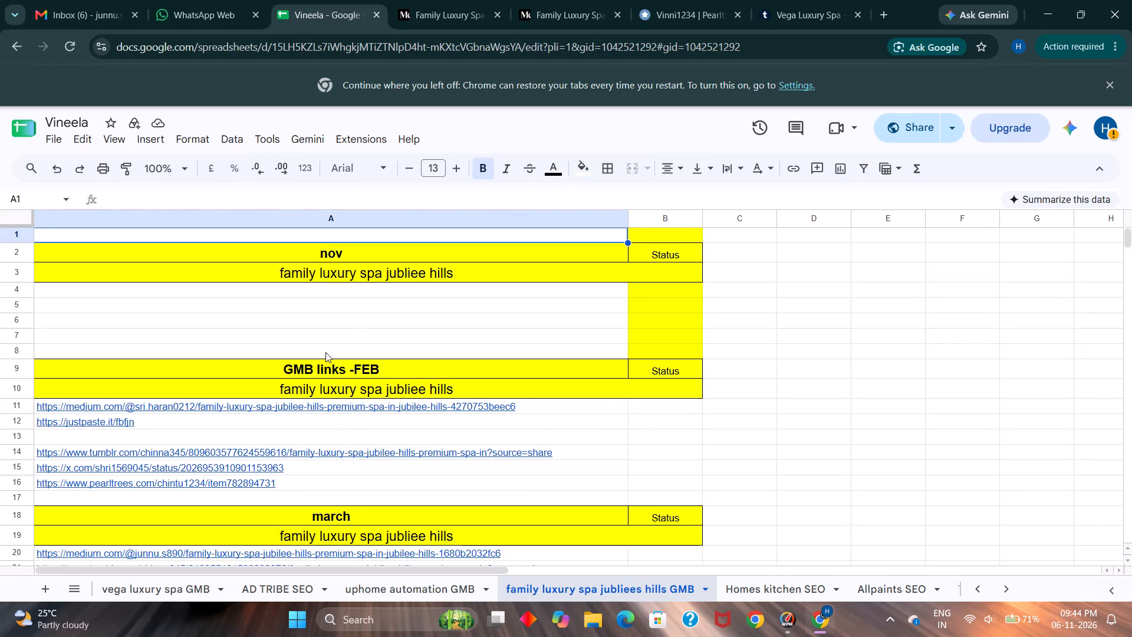
pyautogui.click(304, 311)
pyautogui.hotkey('ctrl', 'v')
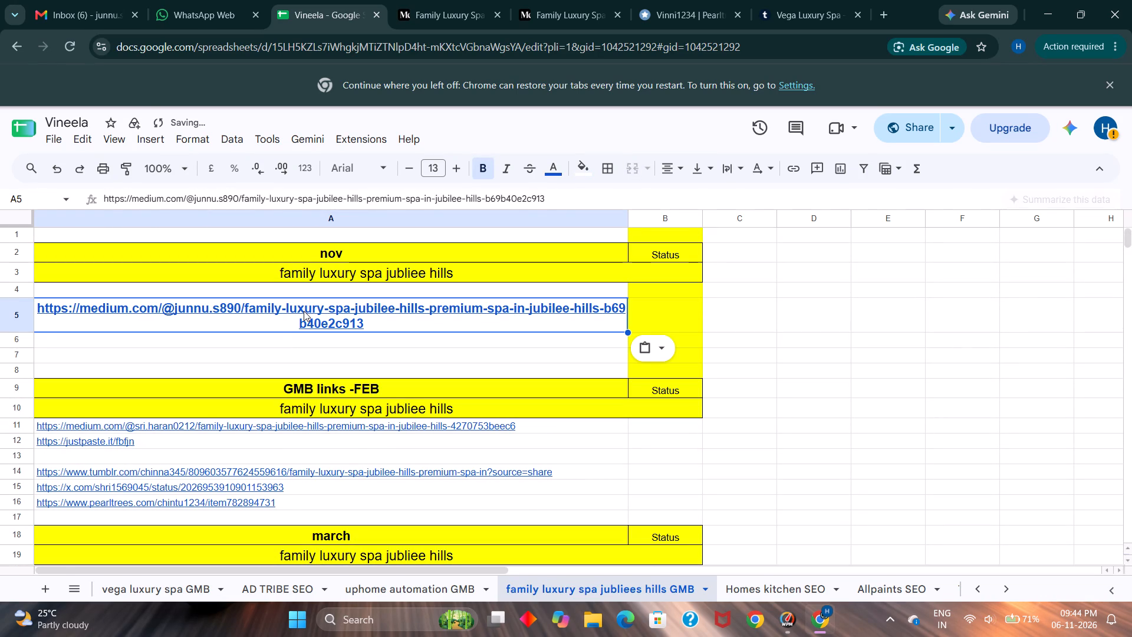
# Remove the bold formatting from the Medium link in A5 and set its font size to 11.
pyautogui.click(304, 311)
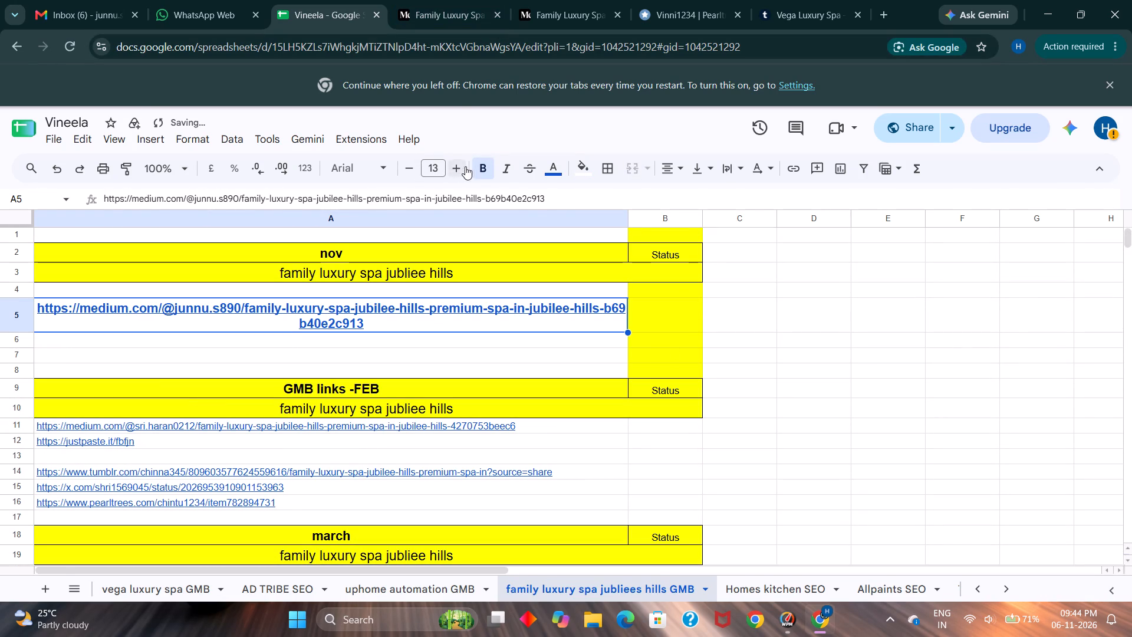
pyautogui.click(478, 167)
pyautogui.click(412, 172)
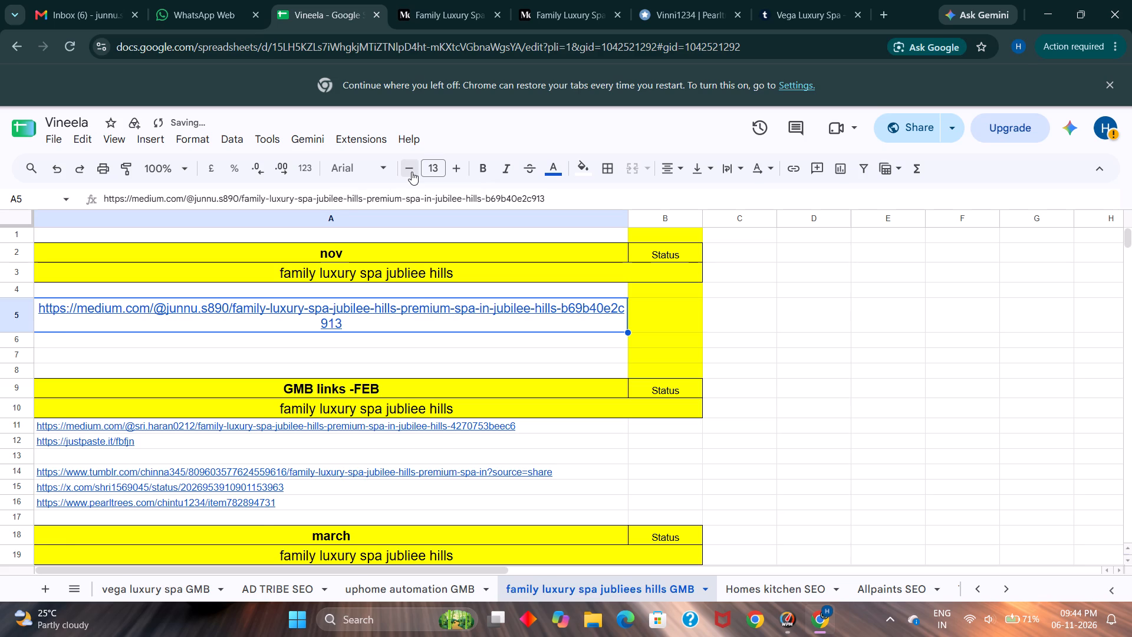
pyautogui.click(412, 172)
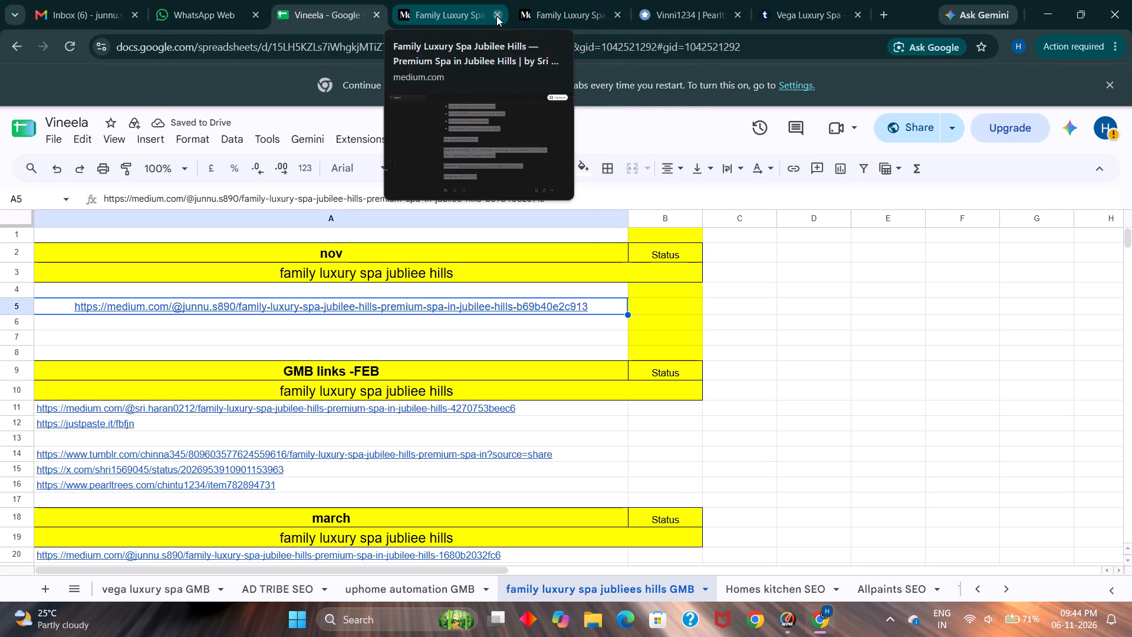
# Dismiss the sharing dialog on the published Medium story and return to the nov section of the spreadsheet.
pyautogui.click(596, 14)
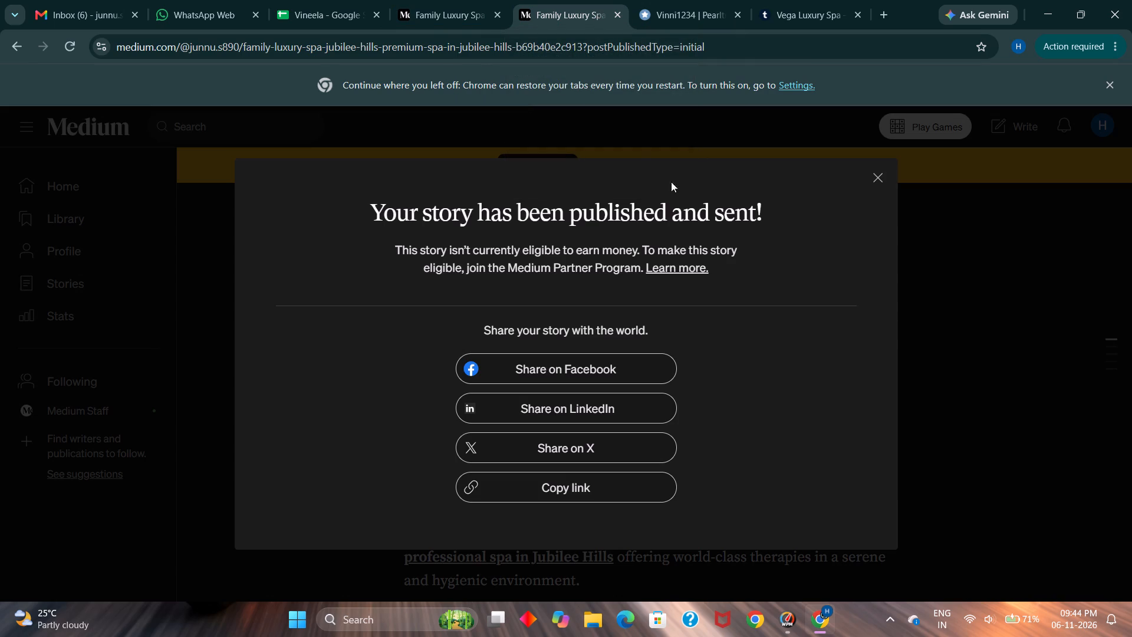
pyautogui.click(879, 173)
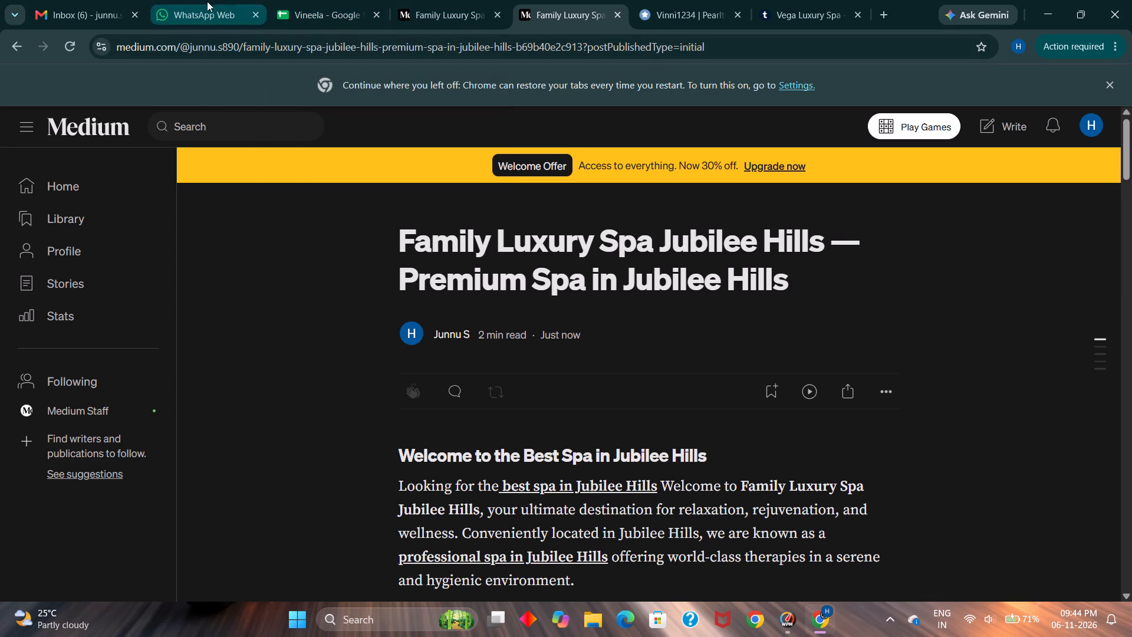
pyautogui.click(325, 12)
pyautogui.scroll(2, 321, 10)
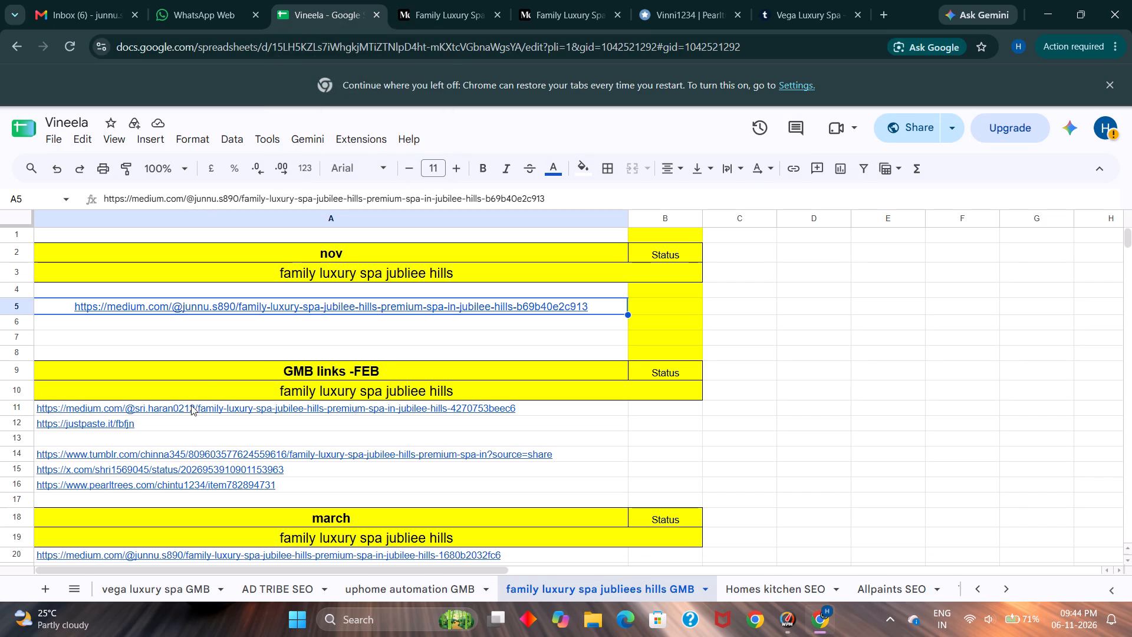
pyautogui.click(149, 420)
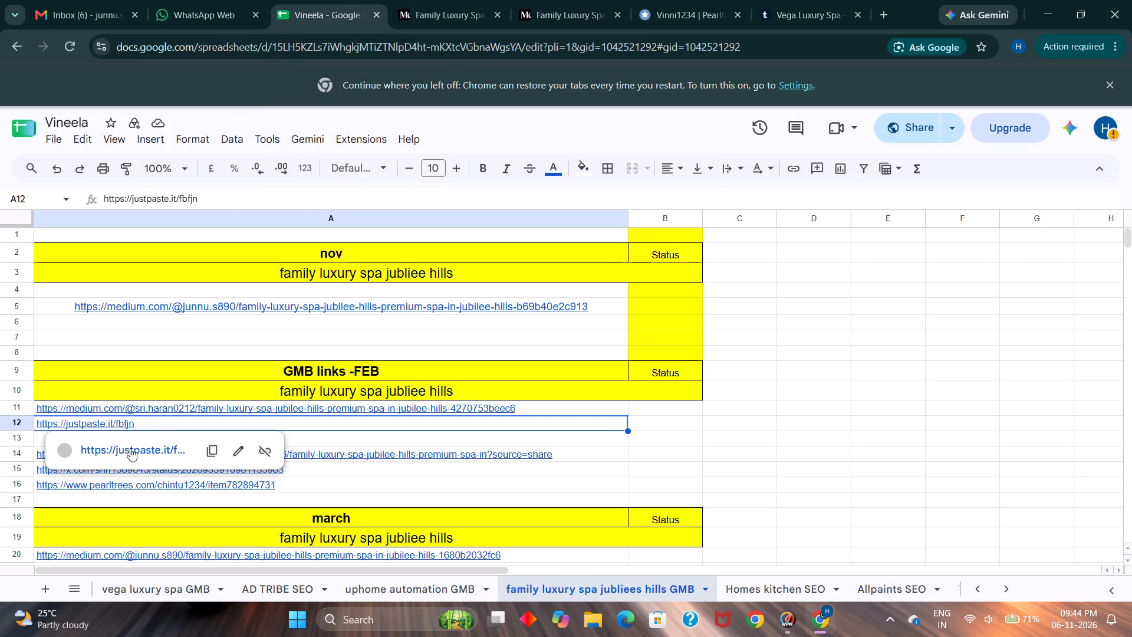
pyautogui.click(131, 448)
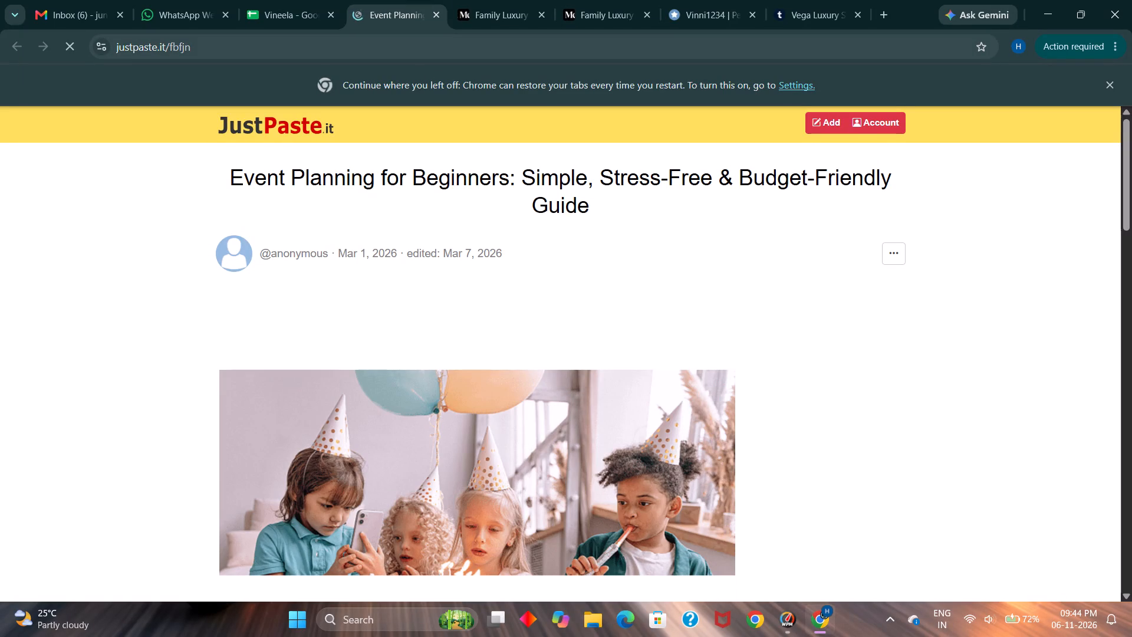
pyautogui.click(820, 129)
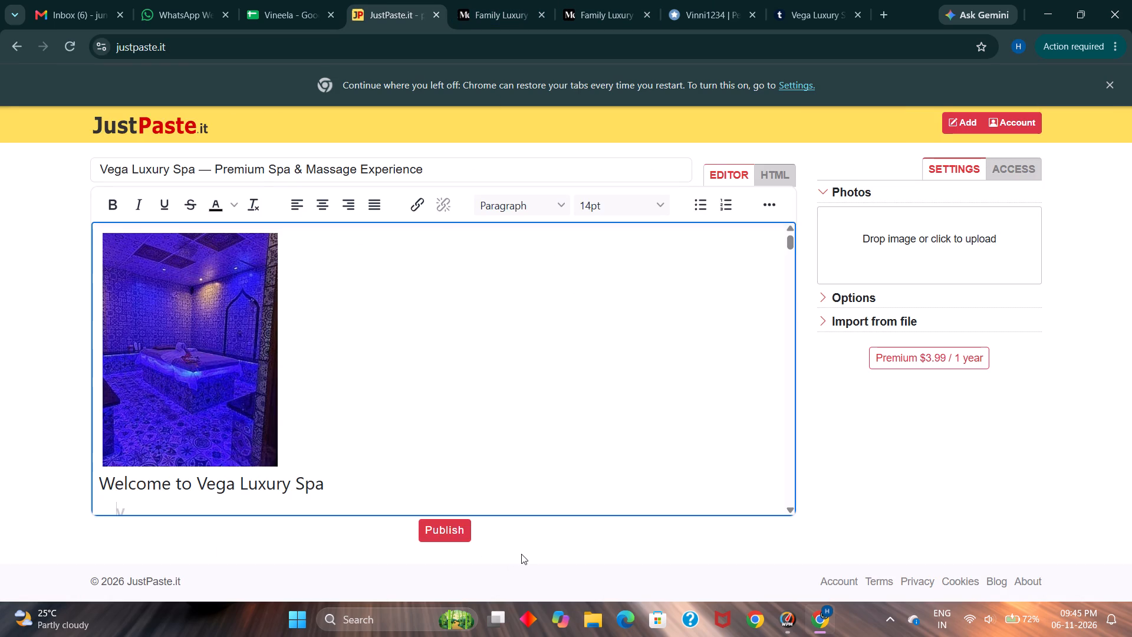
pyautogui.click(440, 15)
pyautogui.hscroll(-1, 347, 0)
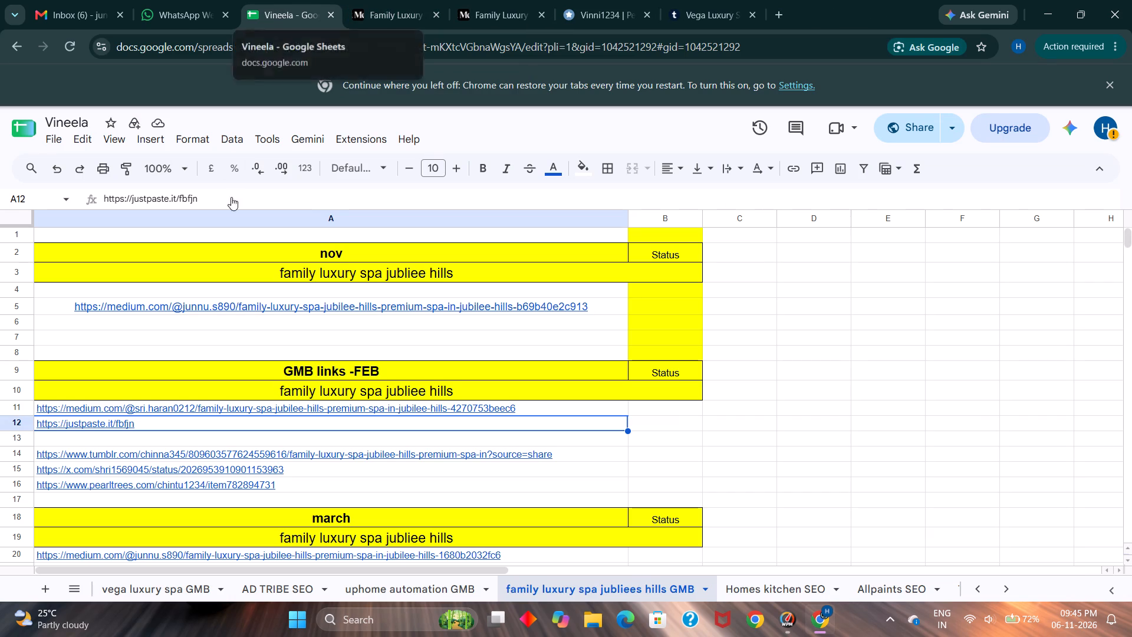
# Open the JustPaste link under nov in the uphome automation GMB sheet and start a new paste from that page.
pyautogui.click(178, 585)
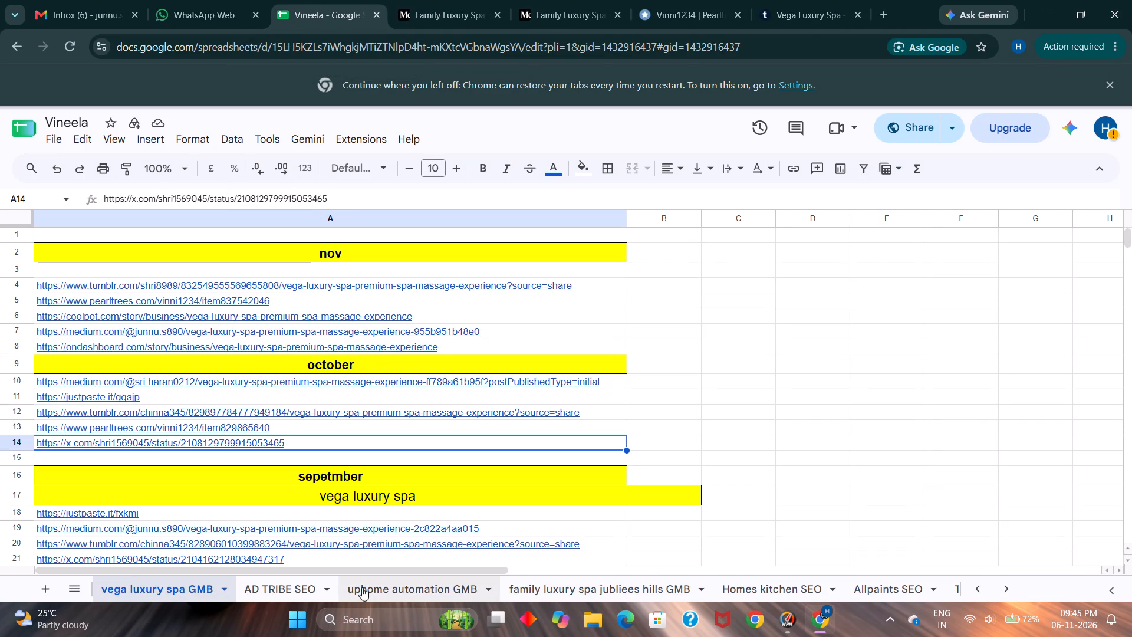
pyautogui.click(381, 584)
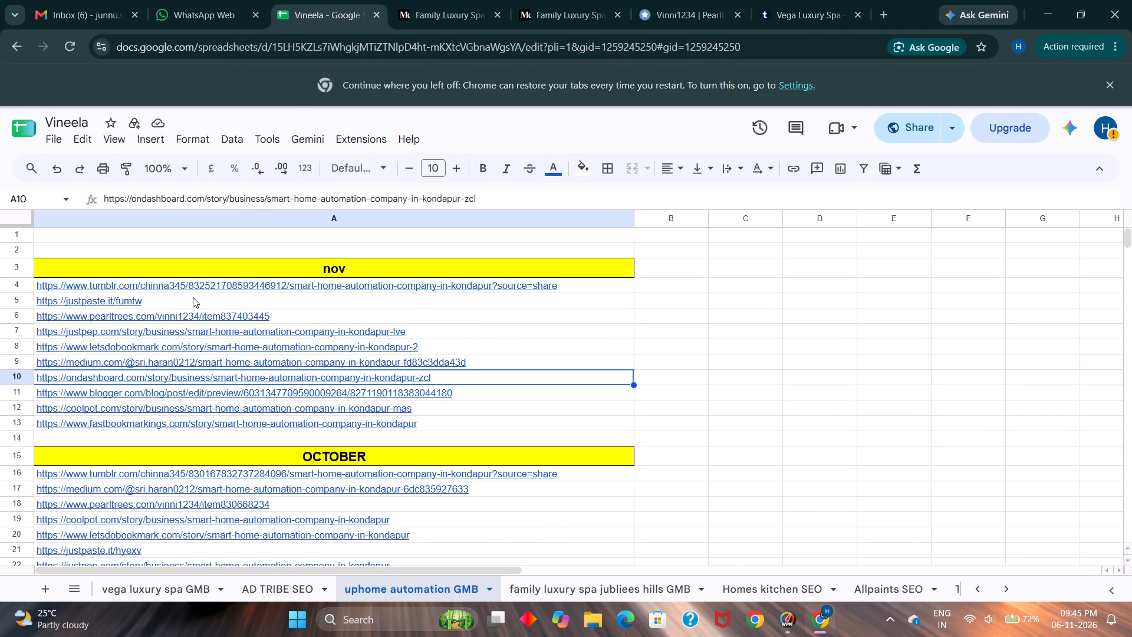
pyautogui.click(193, 297)
pyautogui.click(144, 328)
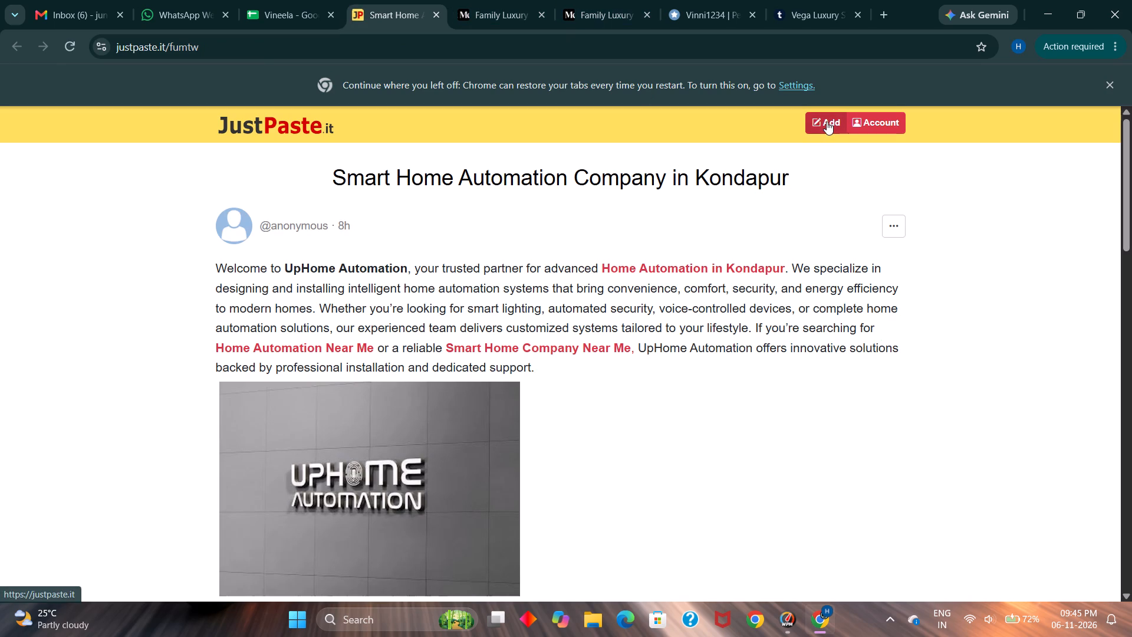
pyautogui.press('Down')
pyautogui.press('Down')
pyautogui.press('Down')
pyautogui.press('Down')
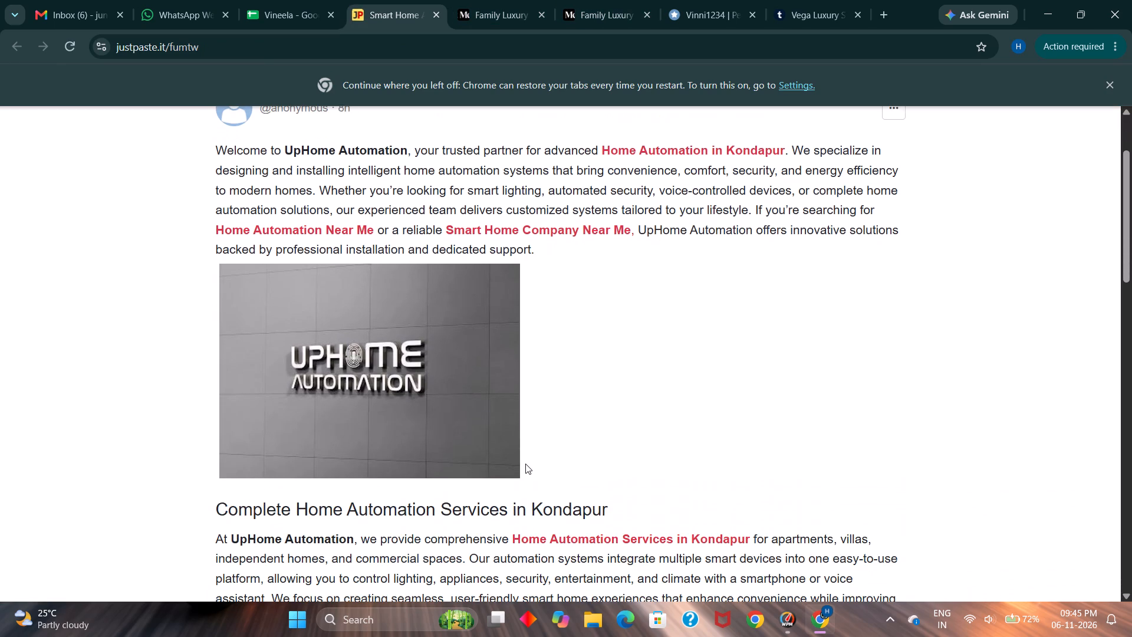
pyautogui.press('Up')
pyautogui.press('Up')
pyautogui.press('Up')
pyautogui.press('Up')
pyautogui.press('Up')
pyautogui.press('Up')
pyautogui.press('Up')
pyautogui.press('Up')
pyautogui.press('Up')
pyautogui.press('Up')
pyautogui.press('Up')
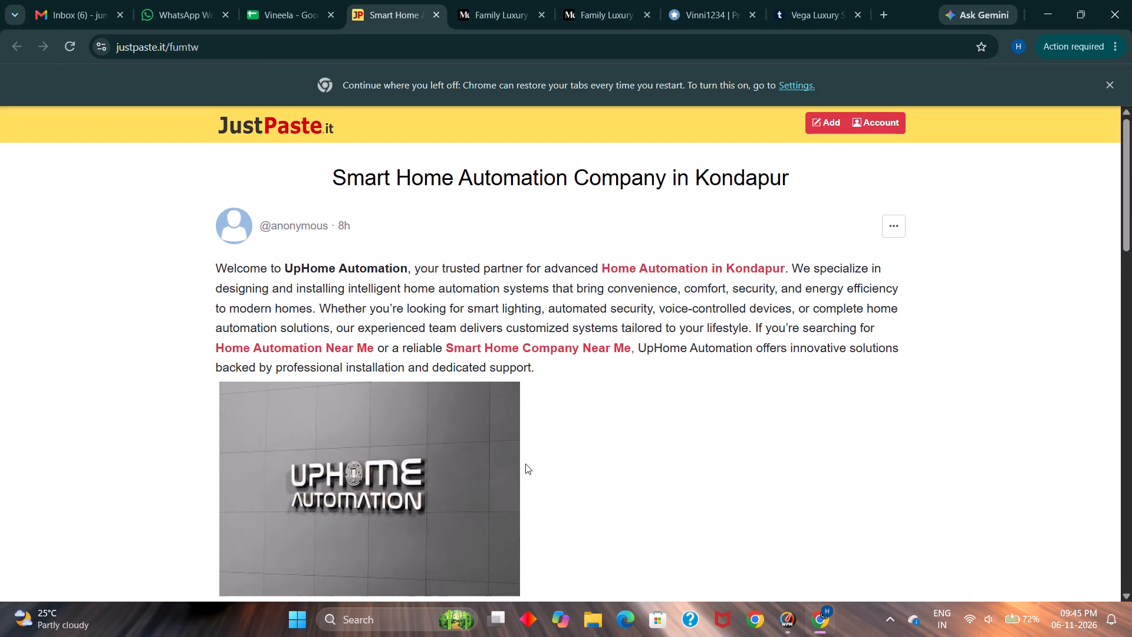
pyautogui.click(819, 119)
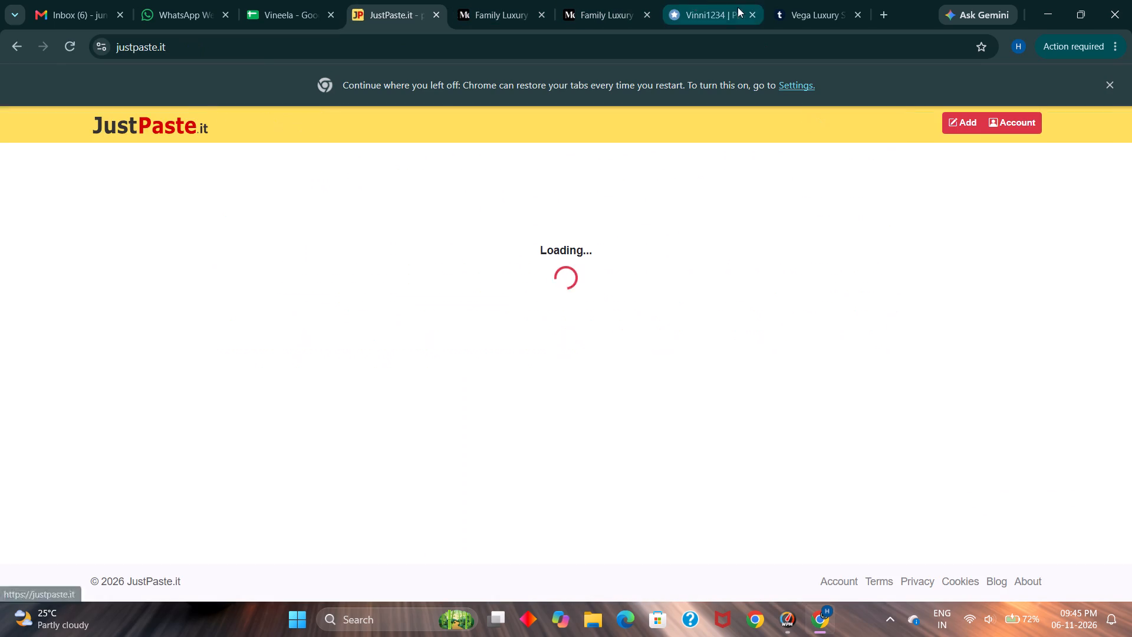
# Replace the JustPaste draft's title with the Medium story's title, Family Luxury Spa Jubilee Hills — Premium Spa in Jubilee Hills.
pyautogui.click(805, 13)
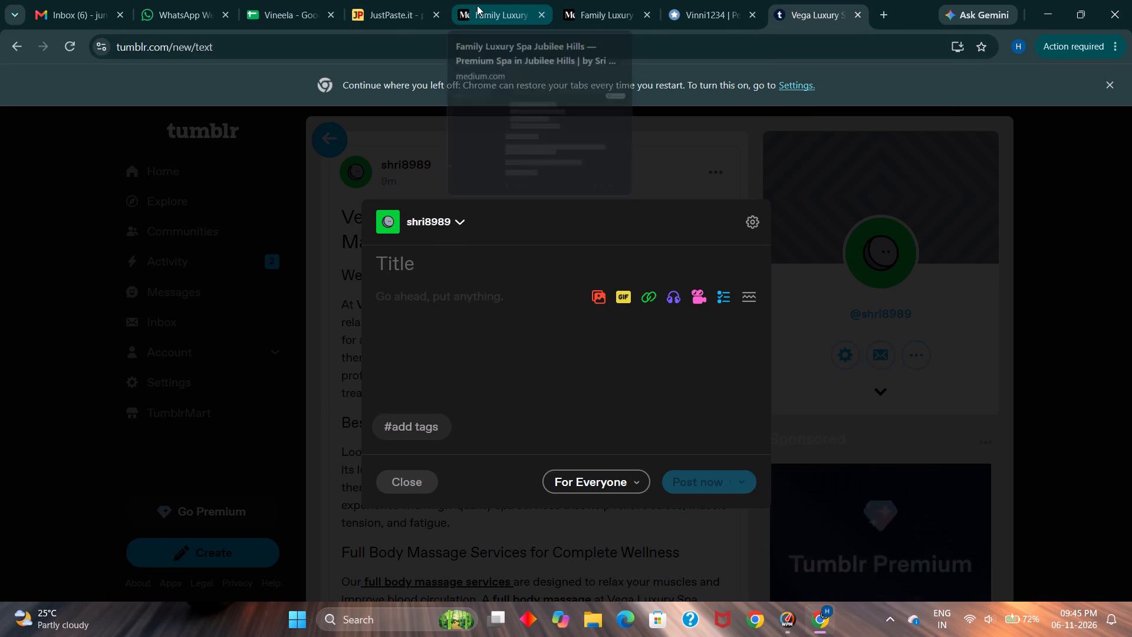
pyautogui.click(594, 10)
pyautogui.tripleClick(504, 265)
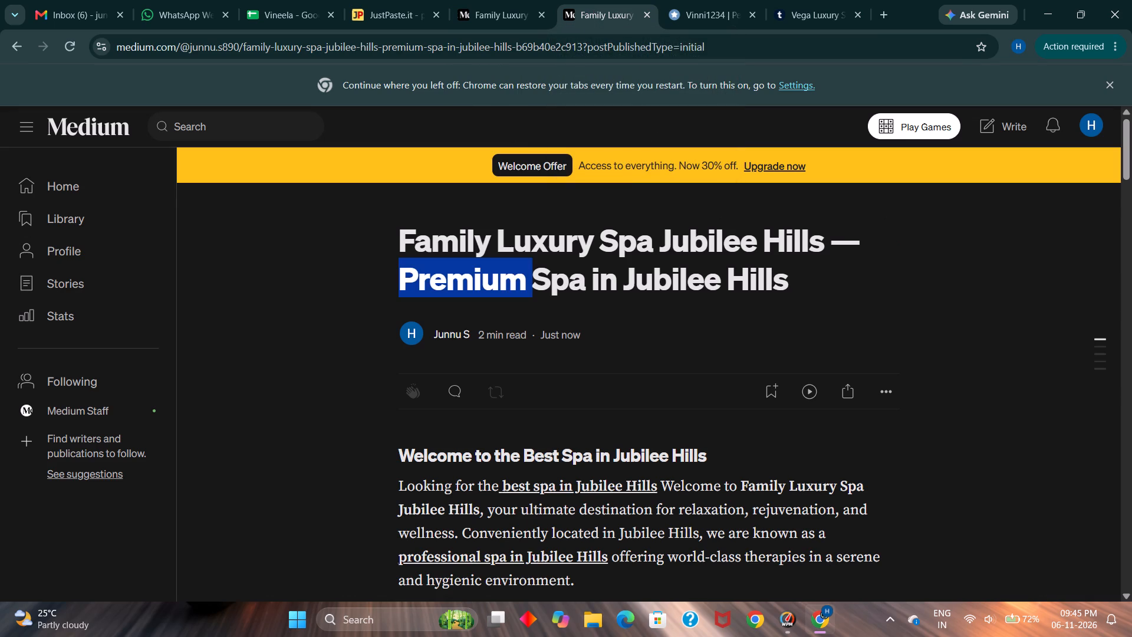
pyautogui.hotkey('ctrl', 'c')
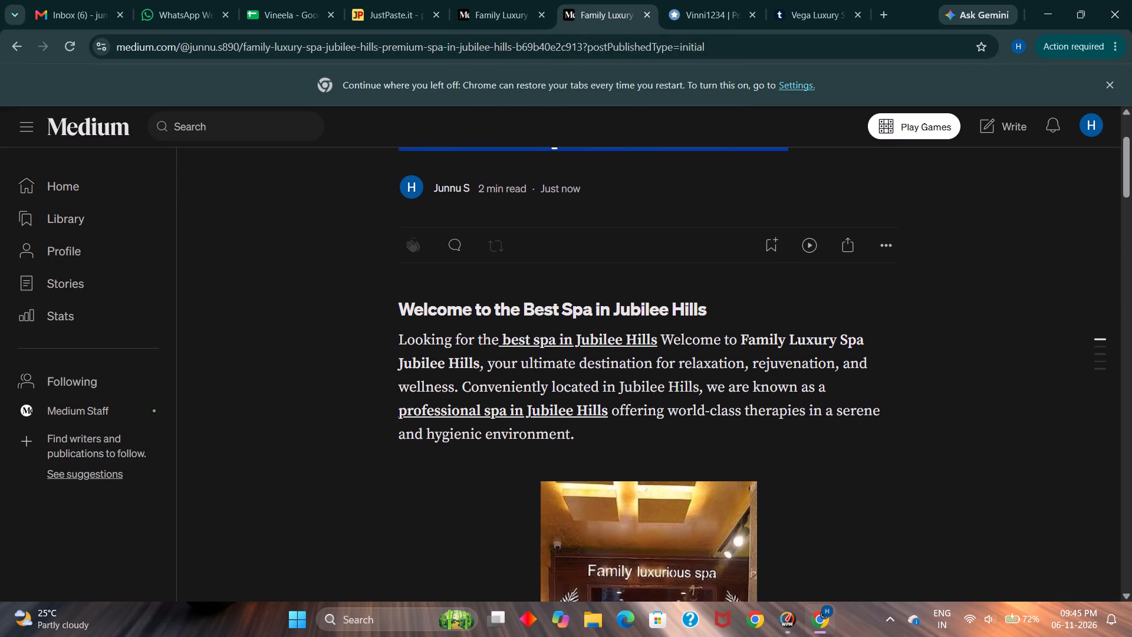
pyautogui.click(379, 9)
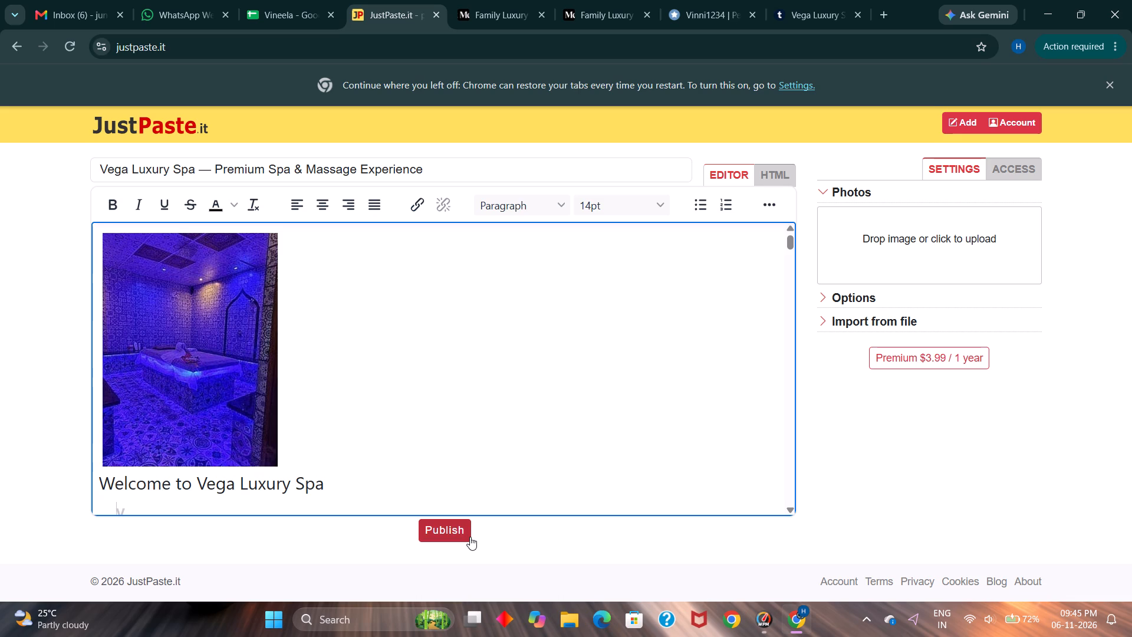
pyautogui.moveTo(439, 175); pyautogui.dragTo(414, 176)
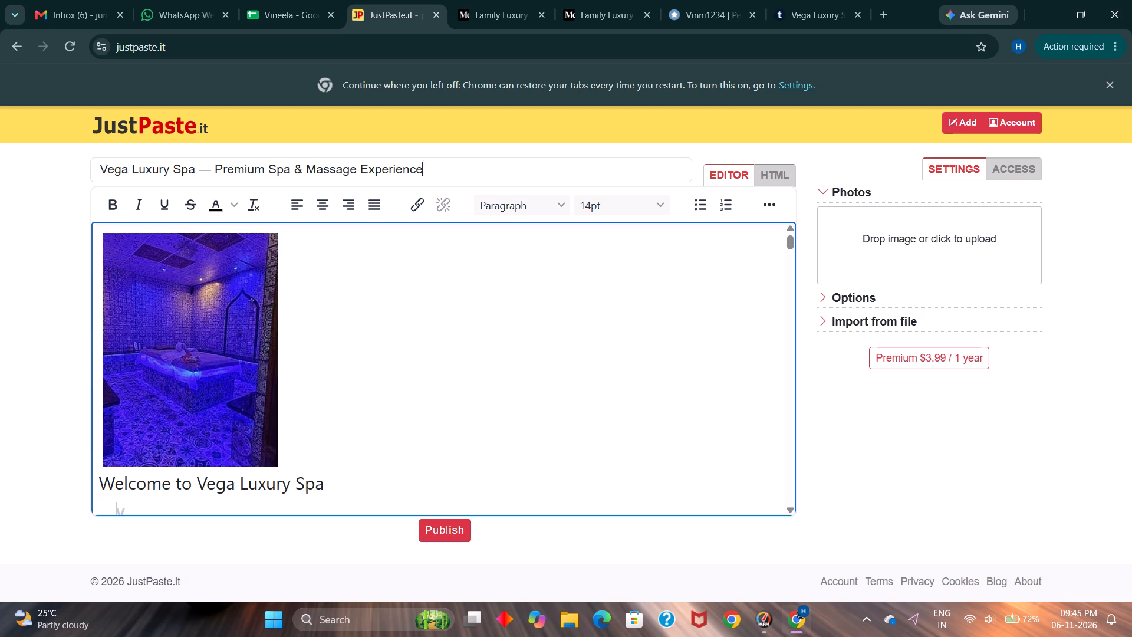
pyautogui.moveTo(414, 176); pyautogui.dragTo(0, 156)
pyautogui.press('BackSpace')
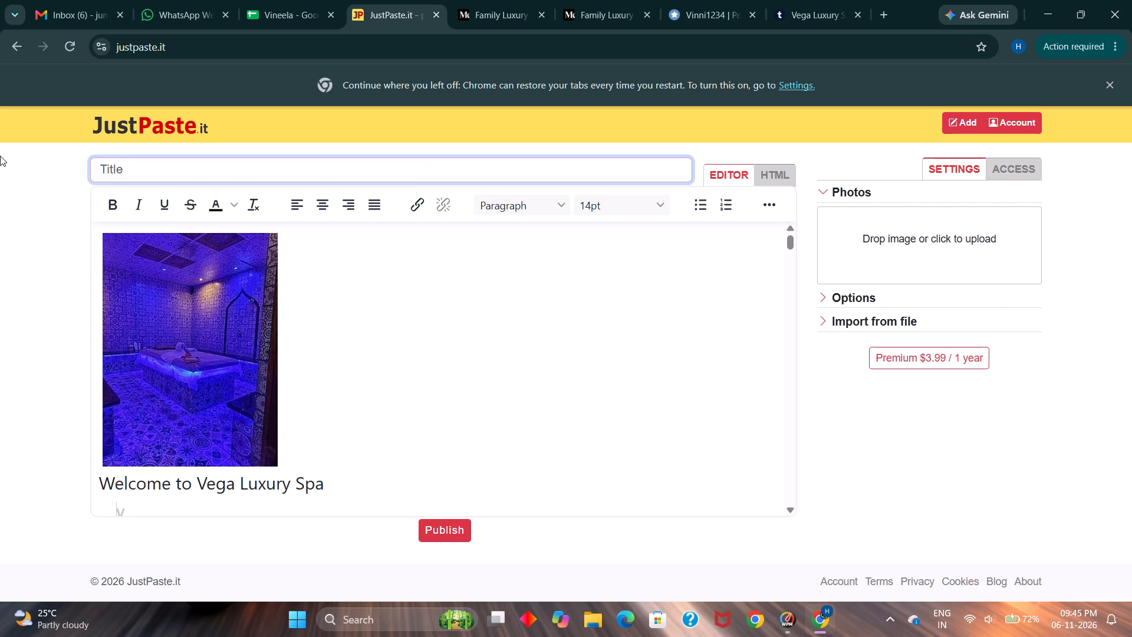
pyautogui.hotkey('ctrl', 'v')
pyautogui.hscroll(1, 0, 156)
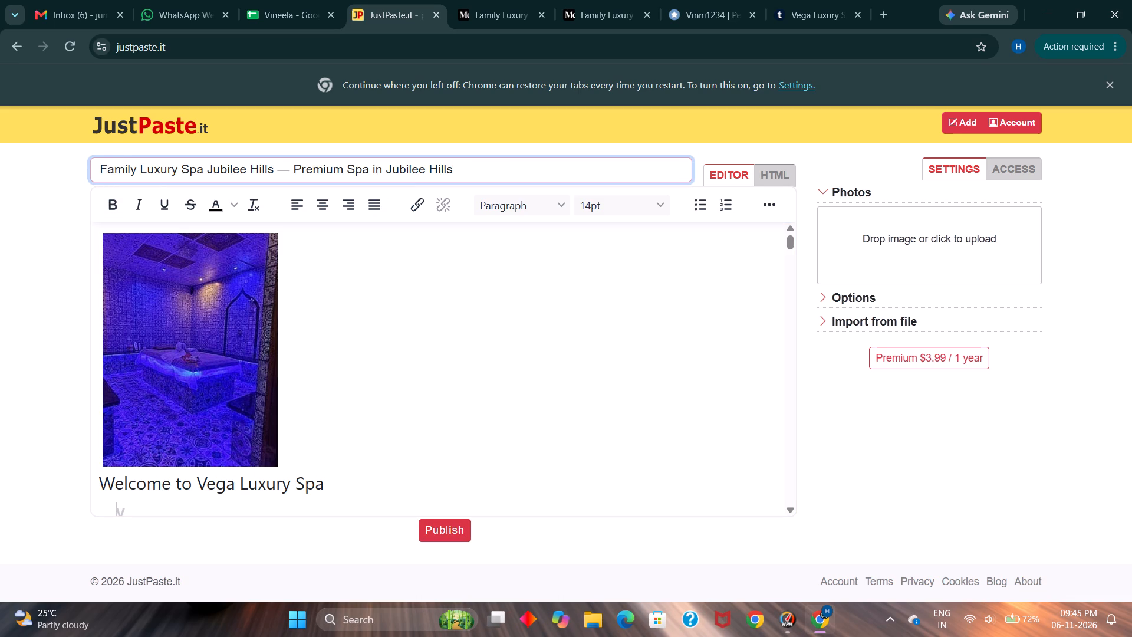
# Delete the whole Vega Luxury Spa body, including its image, from the JustPaste draft.
pyautogui.moveTo(95, 231); pyautogui.dragTo(406, 636)
pyautogui.press('BackSpace')
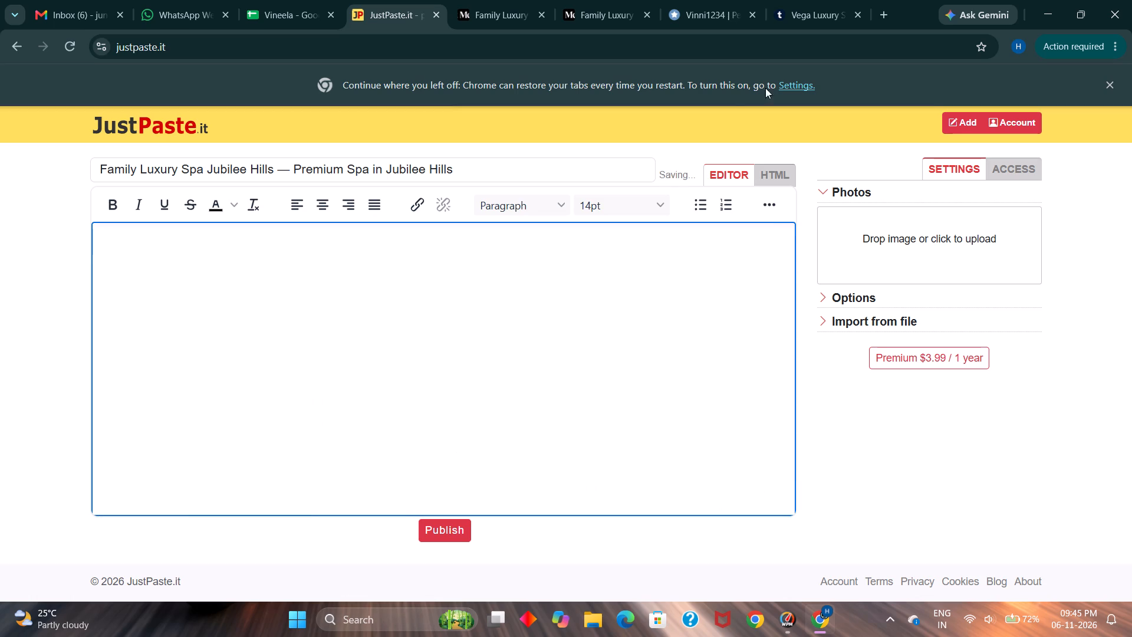
pyautogui.scroll(-2, 784, 80)
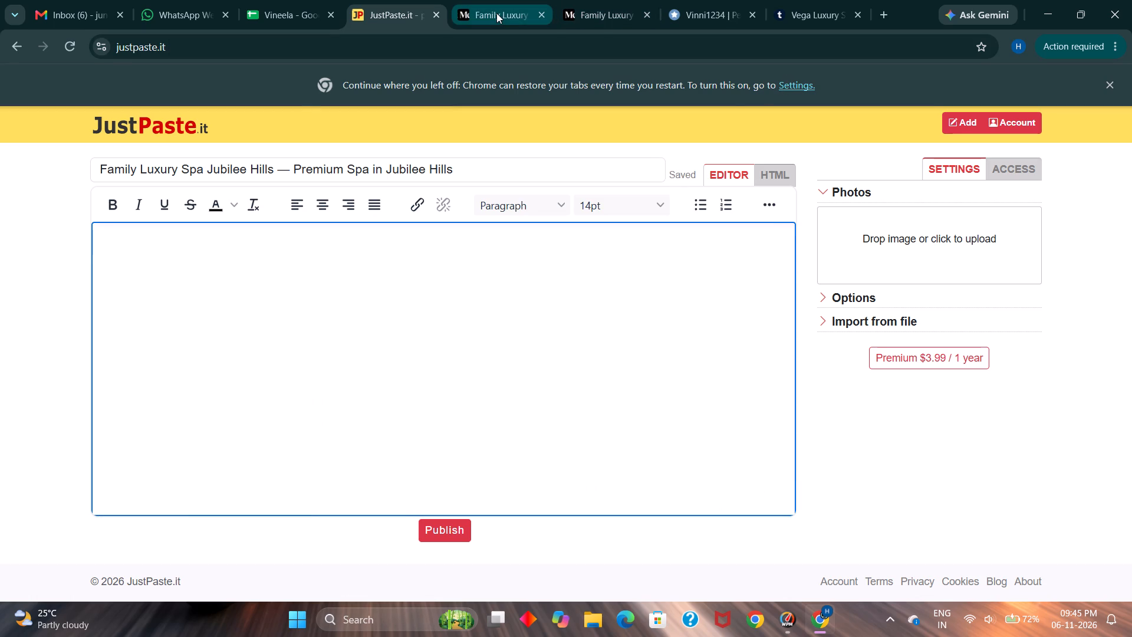
# Copy the article body from the original Medium story and add it to Pearltrees as a pearl without a title.
pyautogui.click(496, 13)
pyautogui.hotkey('ctrl', 'c')
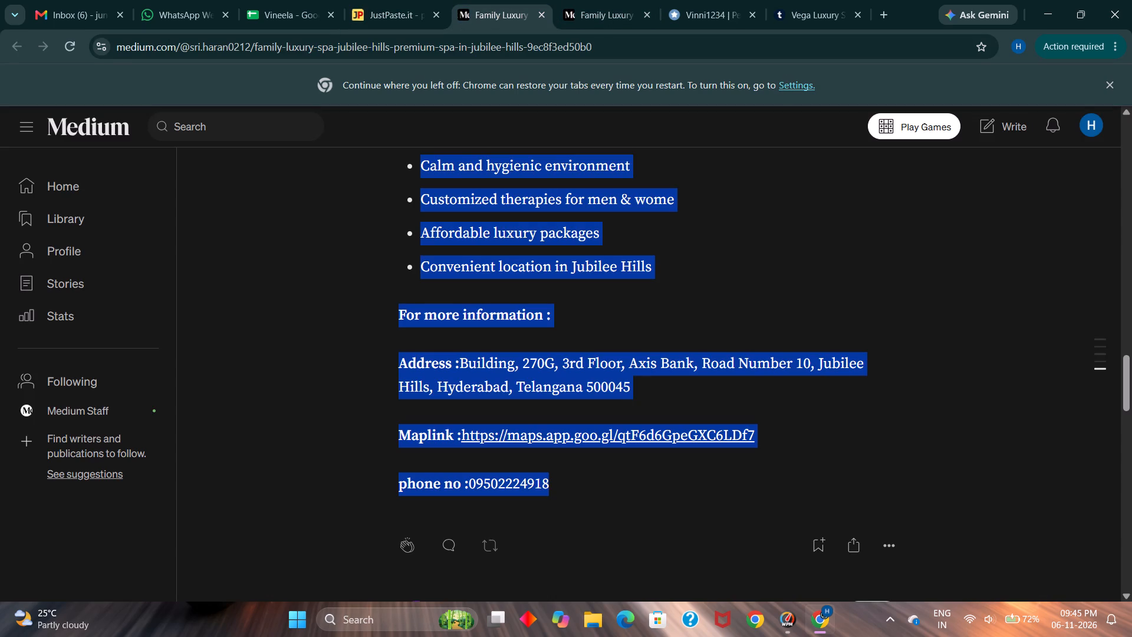
pyautogui.click(589, 0)
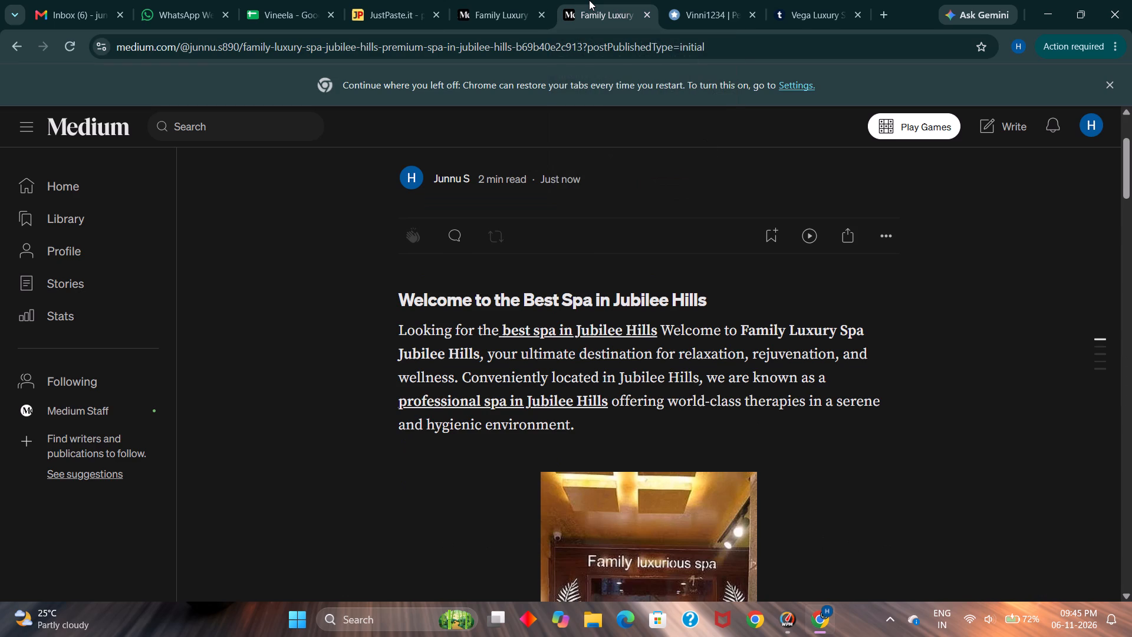
pyautogui.click(686, 11)
pyautogui.click(463, 281)
pyautogui.hotkey('ctrl', 'v')
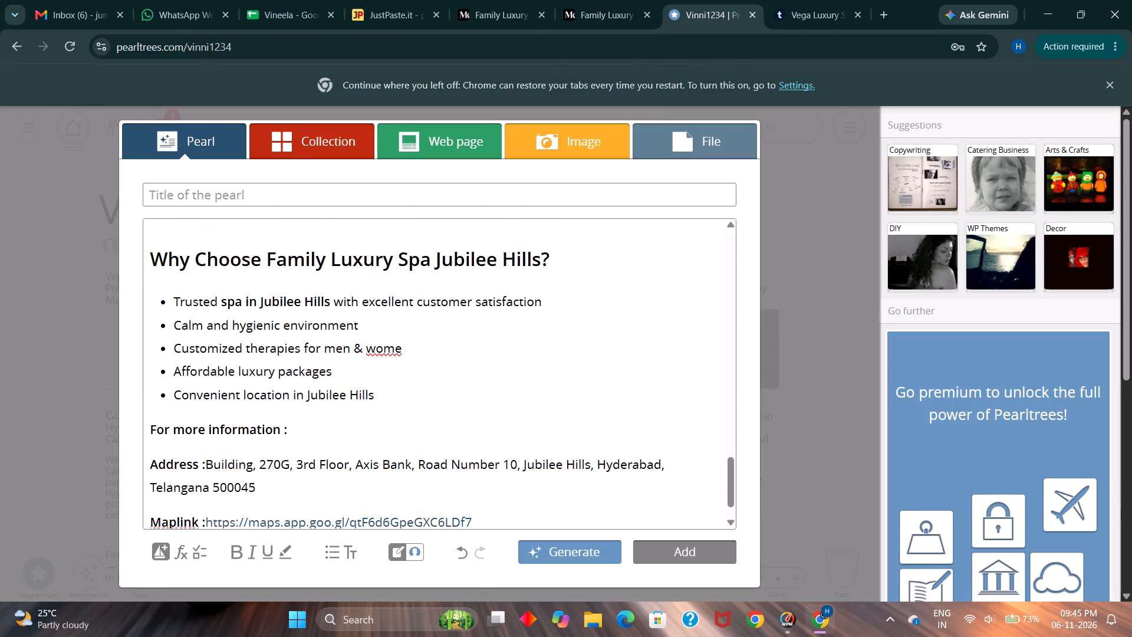
pyautogui.click(692, 550)
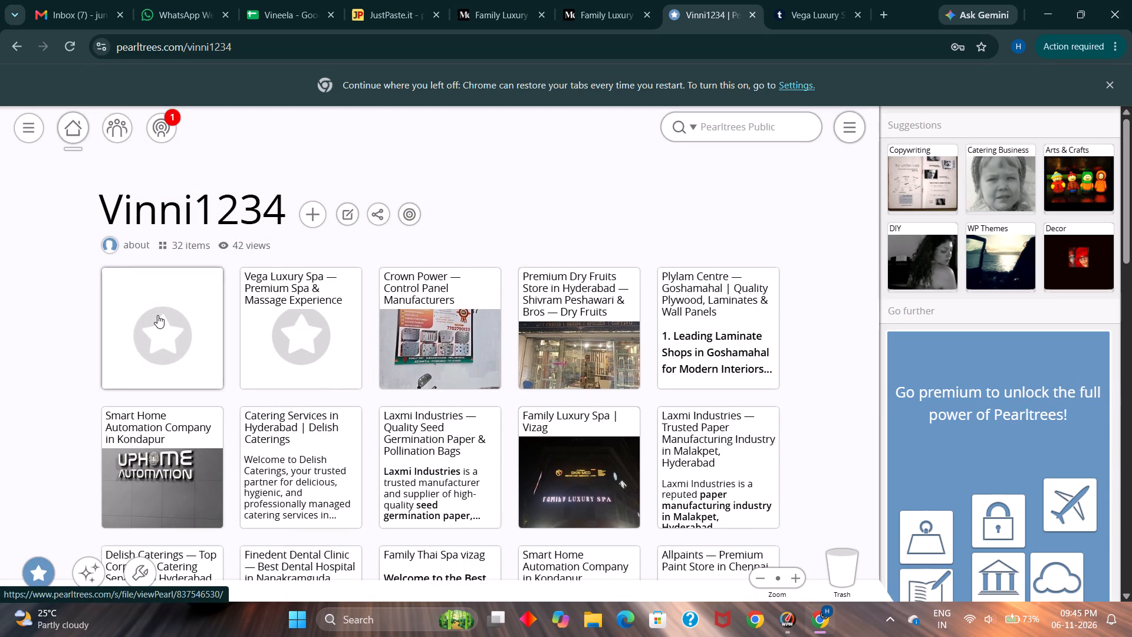
# Open the newly added untitled pearl to check its content, and close it again.
pyautogui.click(157, 315)
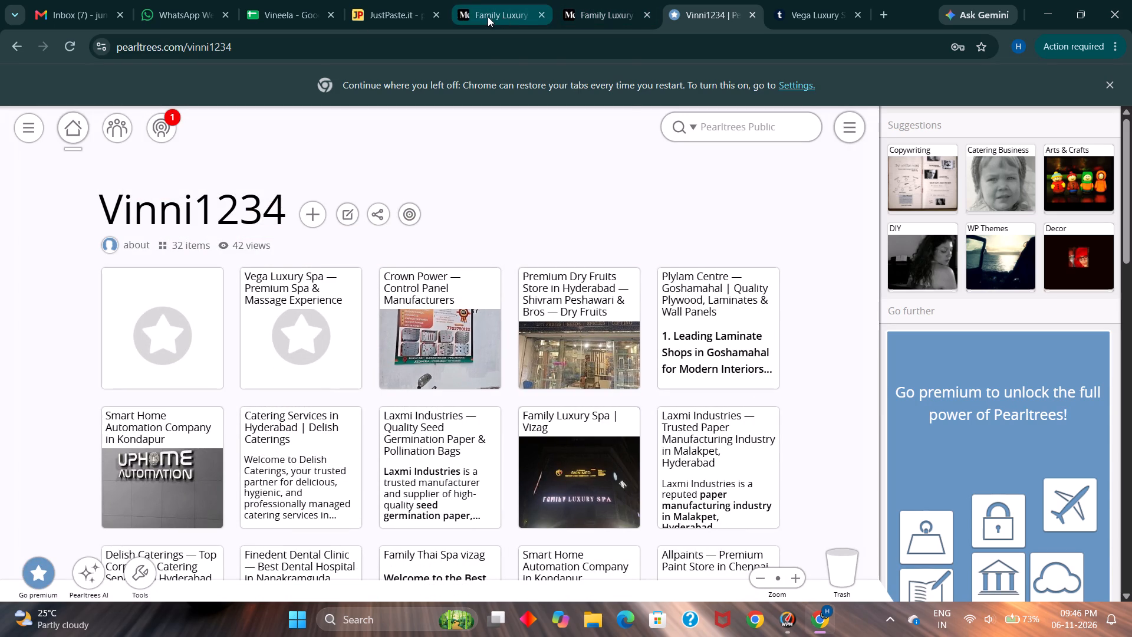
pyautogui.click(700, 14)
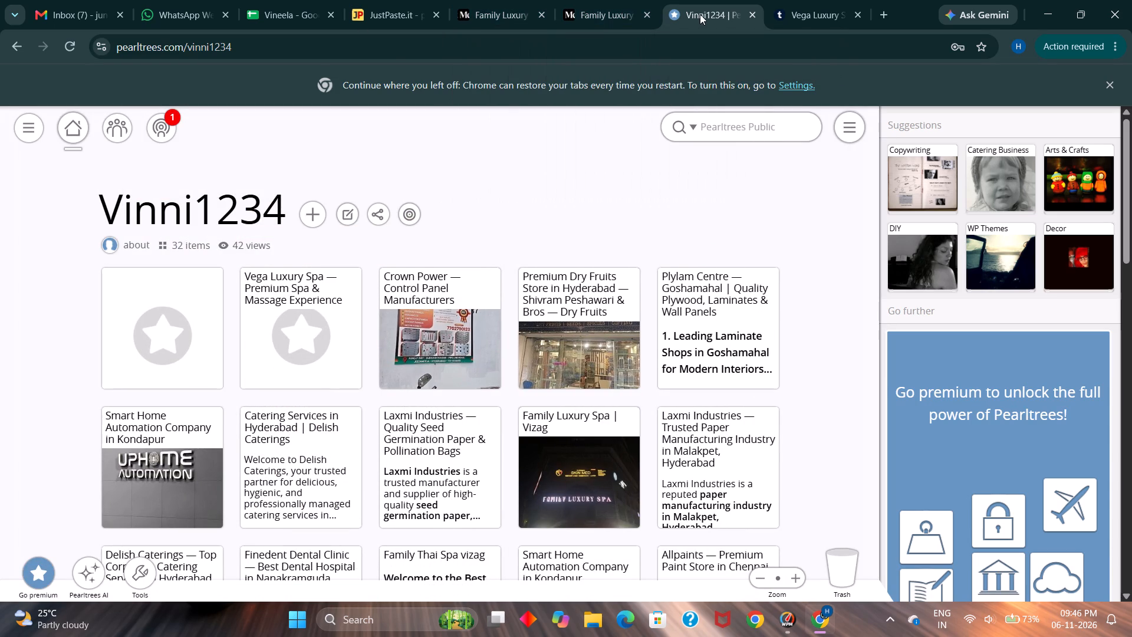
pyautogui.click(700, 14)
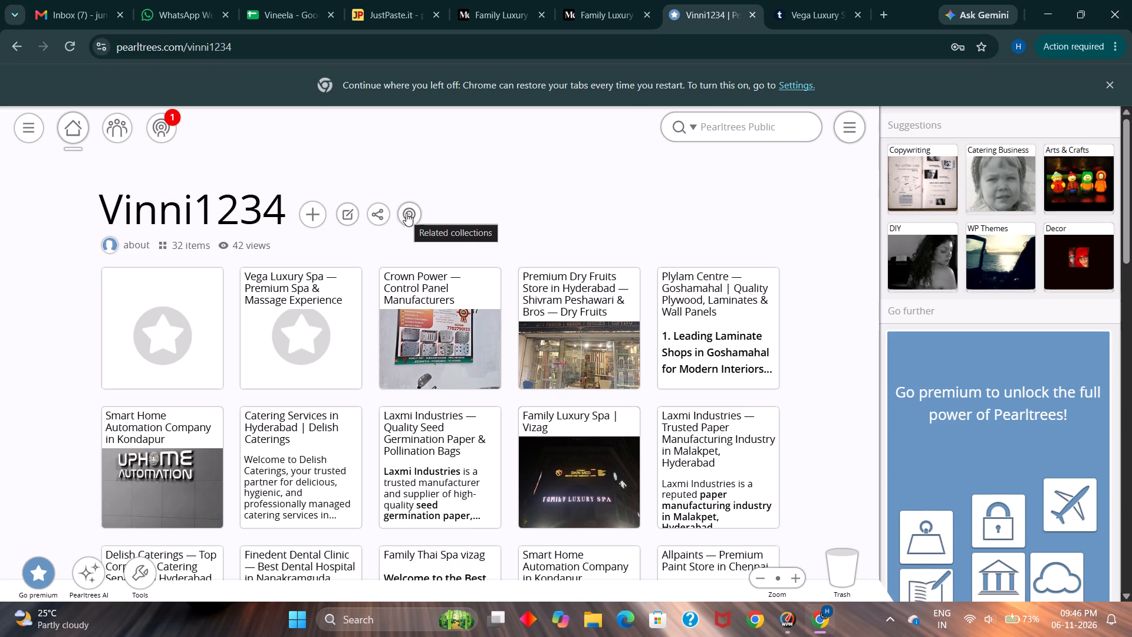
pyautogui.click(200, 321)
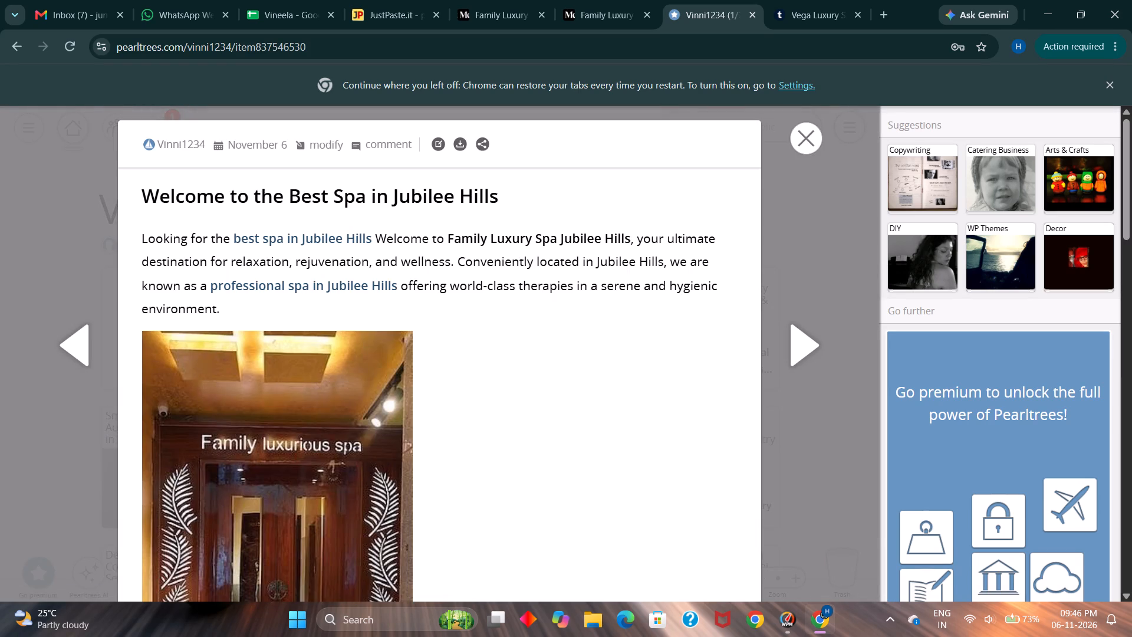
pyautogui.click(807, 139)
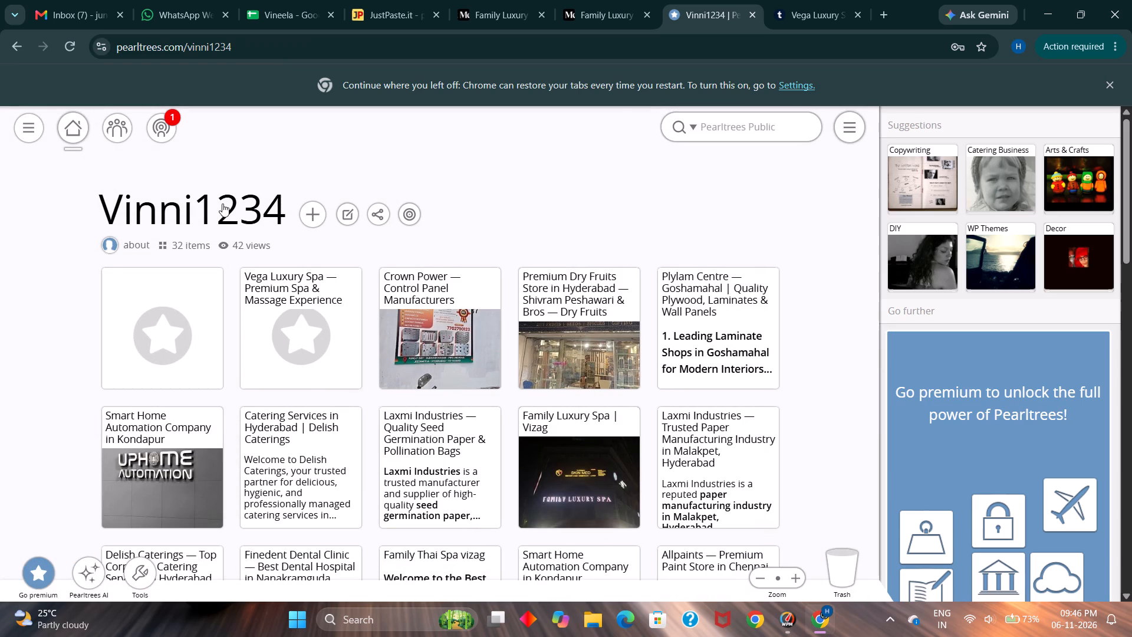
# Start another pearl and paste the copied Medium title, Family Luxury Spa Jubilee Hills — Premium Spa in Jubilee Hills, as its title.
pyautogui.click(305, 212)
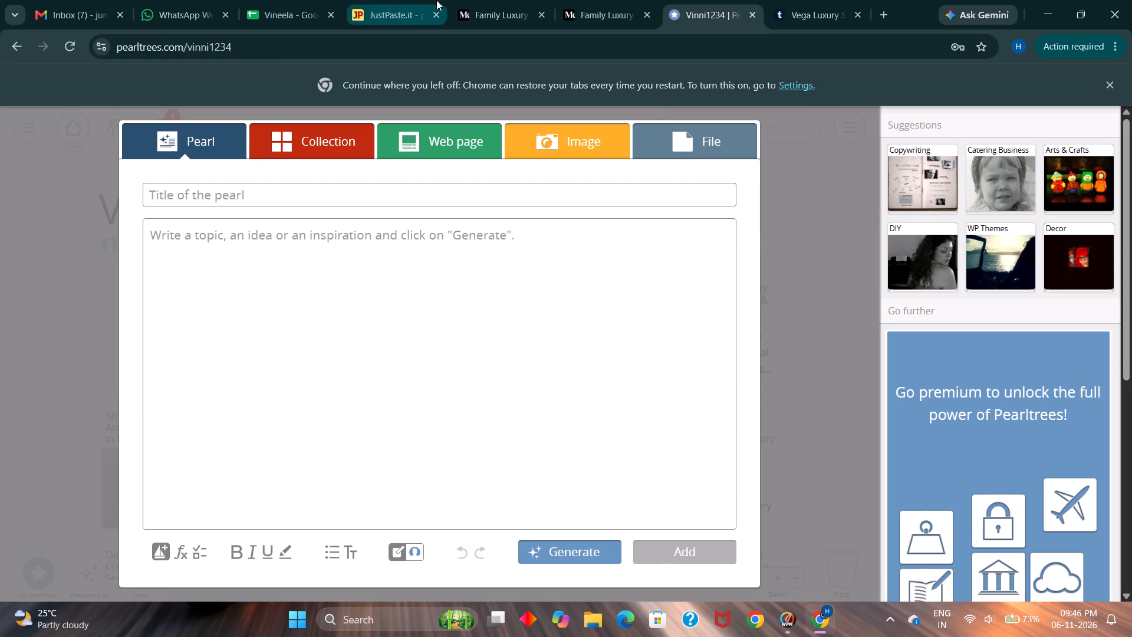
pyautogui.click(587, 17)
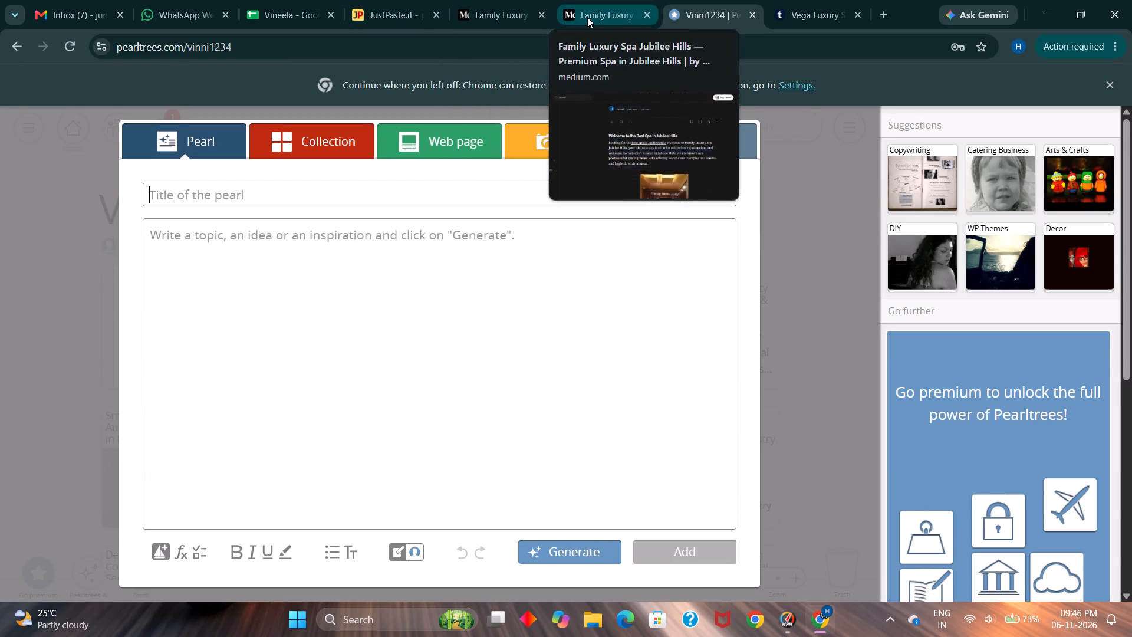
pyautogui.press('Up')
pyautogui.press('Up')
pyautogui.press('Up')
pyautogui.press('Up')
pyautogui.press('Up')
pyautogui.press('Up')
pyautogui.press('Up')
pyautogui.press('Up')
pyautogui.press('Up')
pyautogui.press('Up')
pyautogui.press('Up')
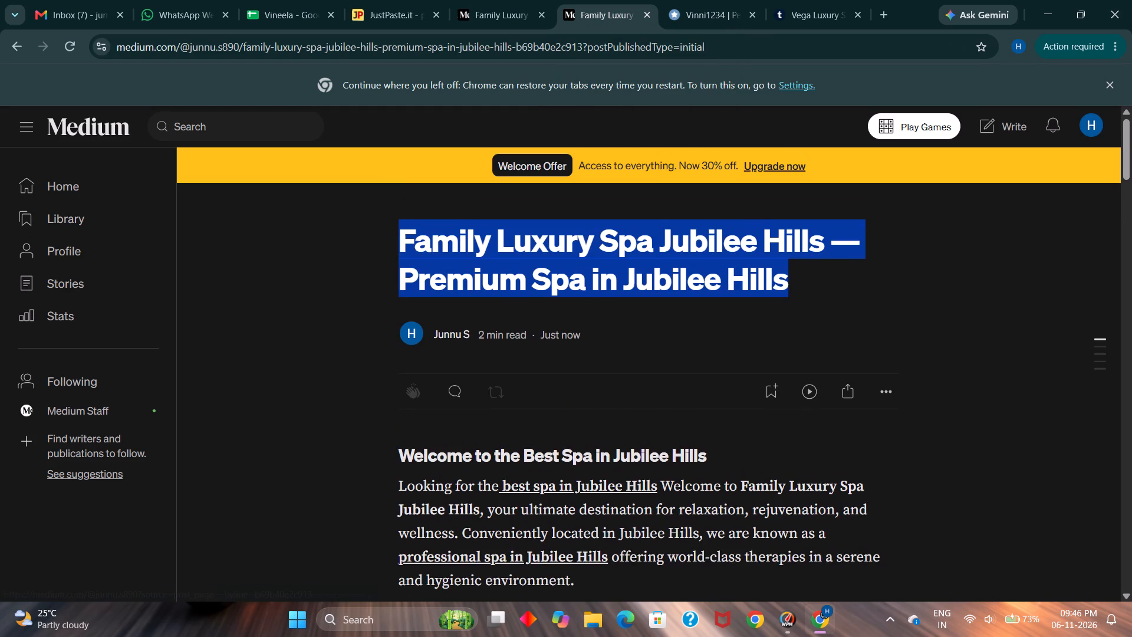
pyautogui.hotkey('ctrl', 'c')
pyautogui.click(479, 6)
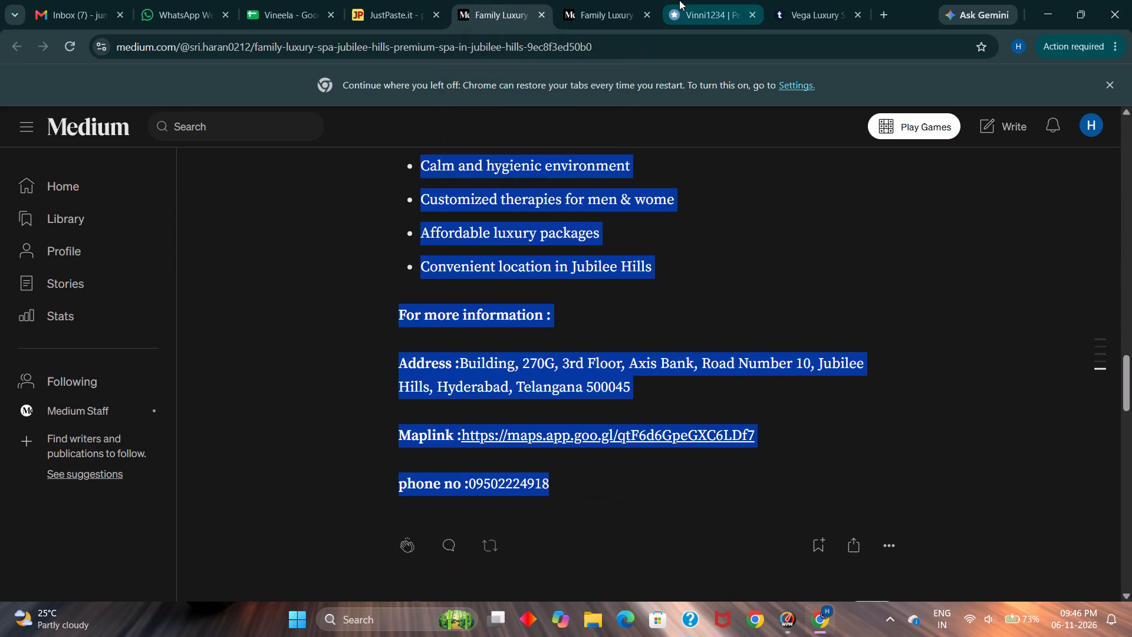
pyautogui.click(687, 6)
pyautogui.click(294, 192)
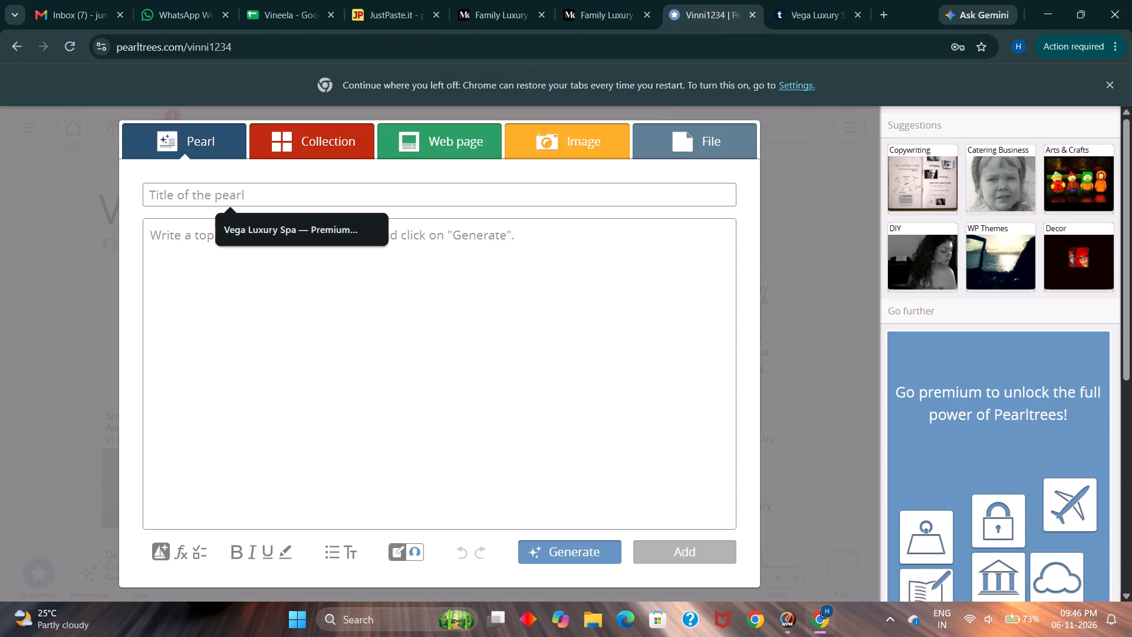
pyautogui.hotkey('ctrl', 'v')
# Paste the copied title, Family Luxury Spa Jubilee Hills — Premium Spa in Jubilee Hills, into the new Tumblr post.
pyautogui.click(798, 12)
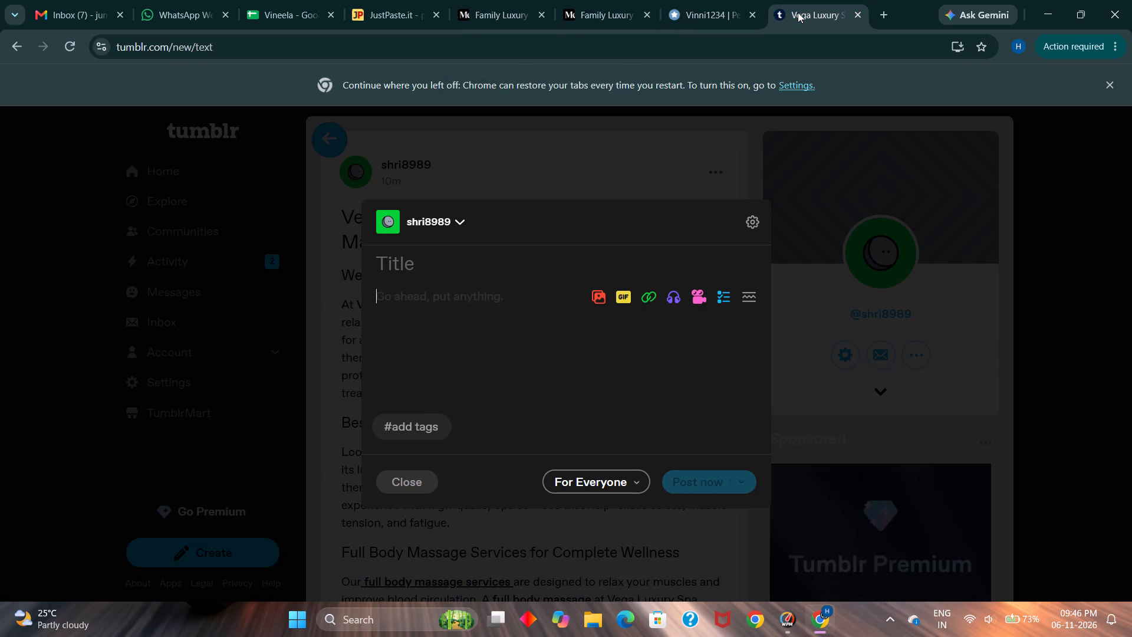
pyautogui.click(390, 264)
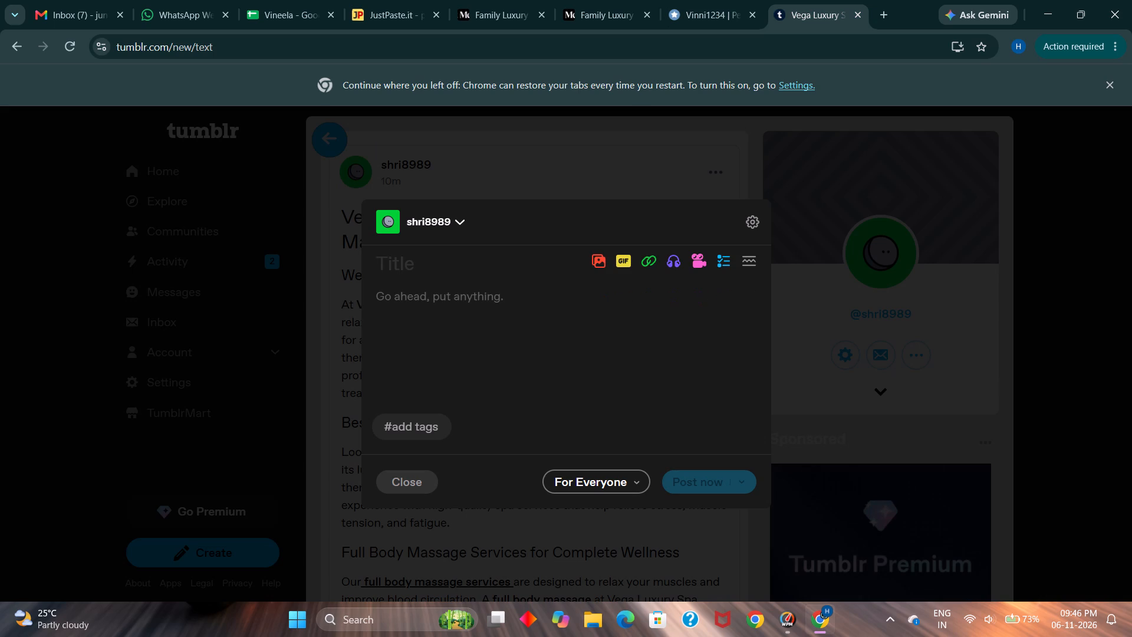
pyautogui.hotkey('ctrl', 'v')
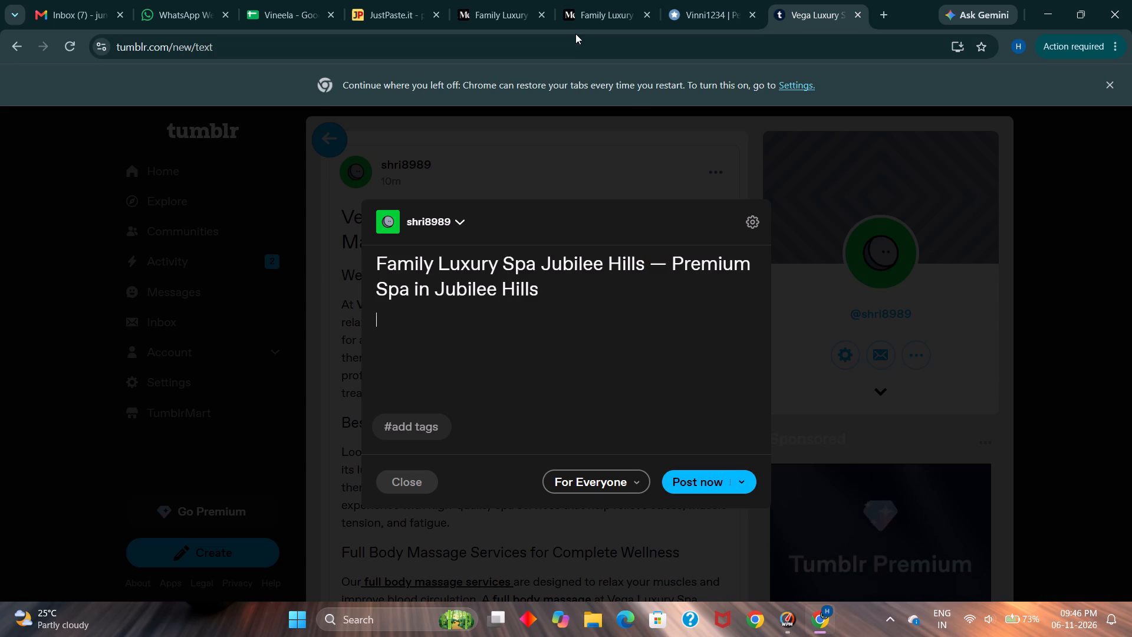
# Copy the selected article body from the original Medium story and paste it into the empty JustPaste draft.
pyautogui.click(493, 9)
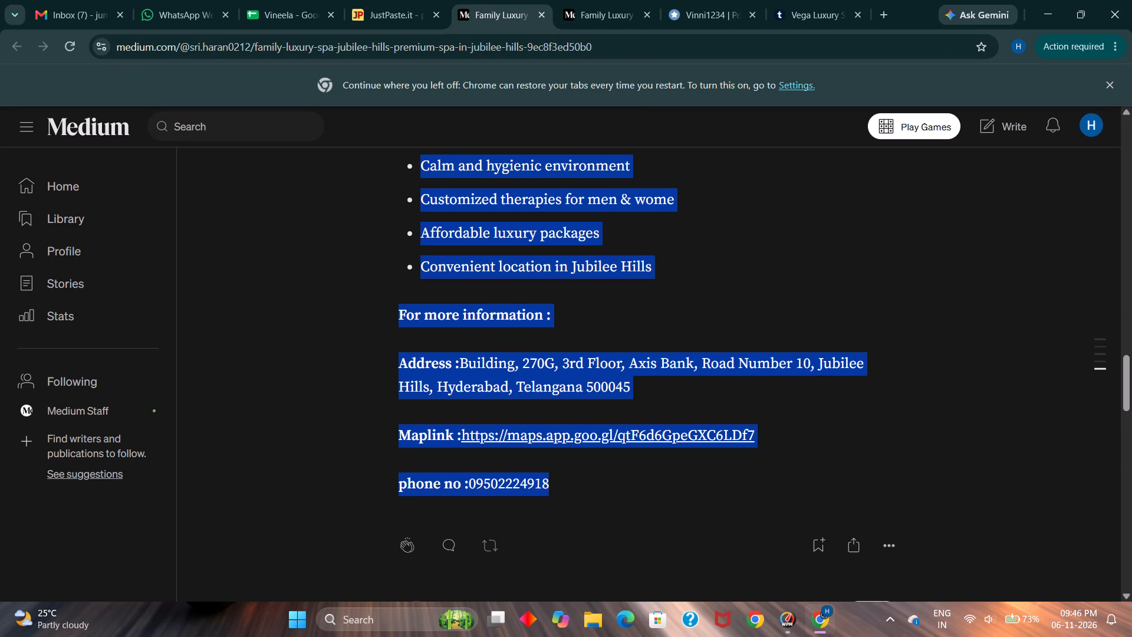
pyautogui.hotkey('ctrl', 'c')
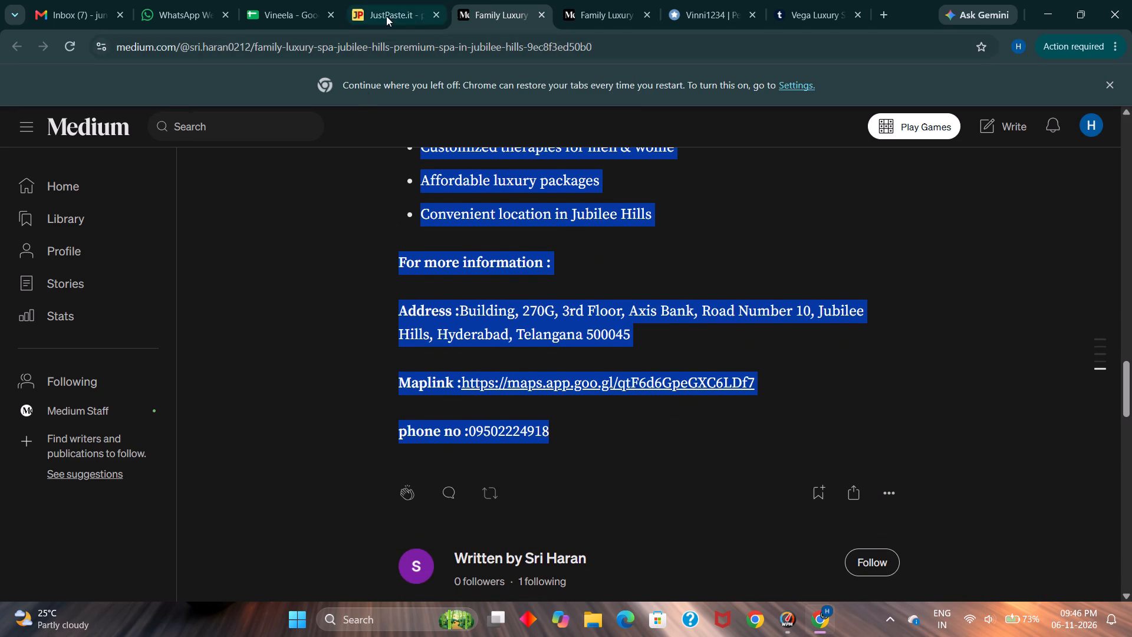
pyautogui.click(386, 14)
pyautogui.click(317, 323)
pyautogui.hotkey('ctrl', 'v')
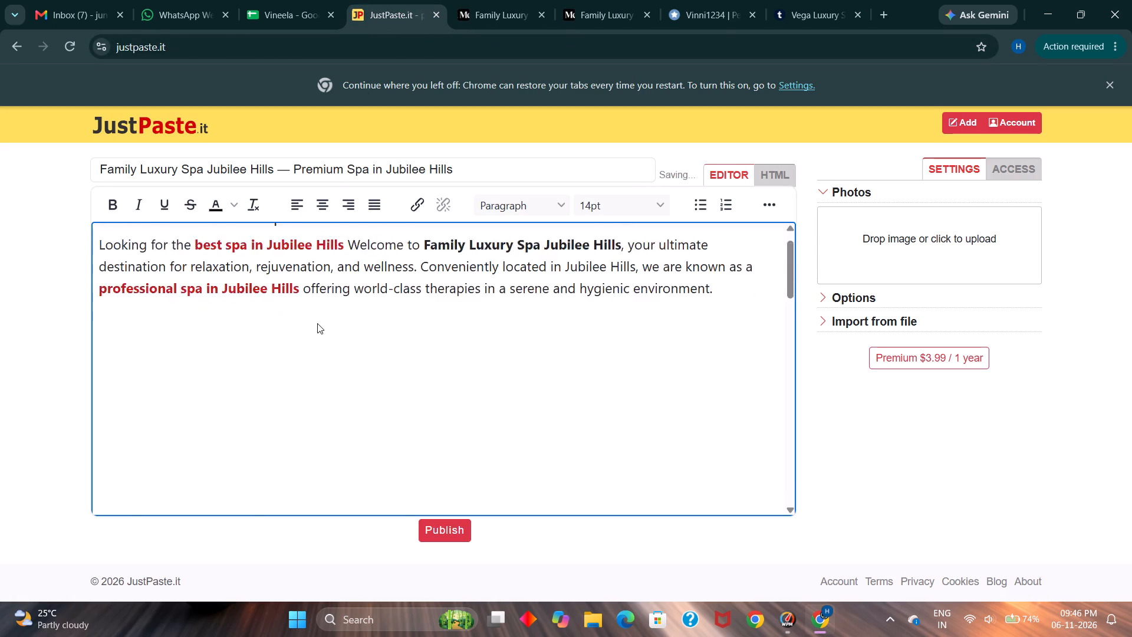
# Delete the "Unlock every single story" Medium membership banner above "We offer:" in the JustPaste draft.
pyautogui.press('Up')
pyautogui.press('Up')
pyautogui.press('Up')
pyautogui.press('Up')
pyautogui.press('Up')
pyautogui.press('Up')
pyautogui.press('Up')
pyautogui.press('Up')
pyautogui.press('Up')
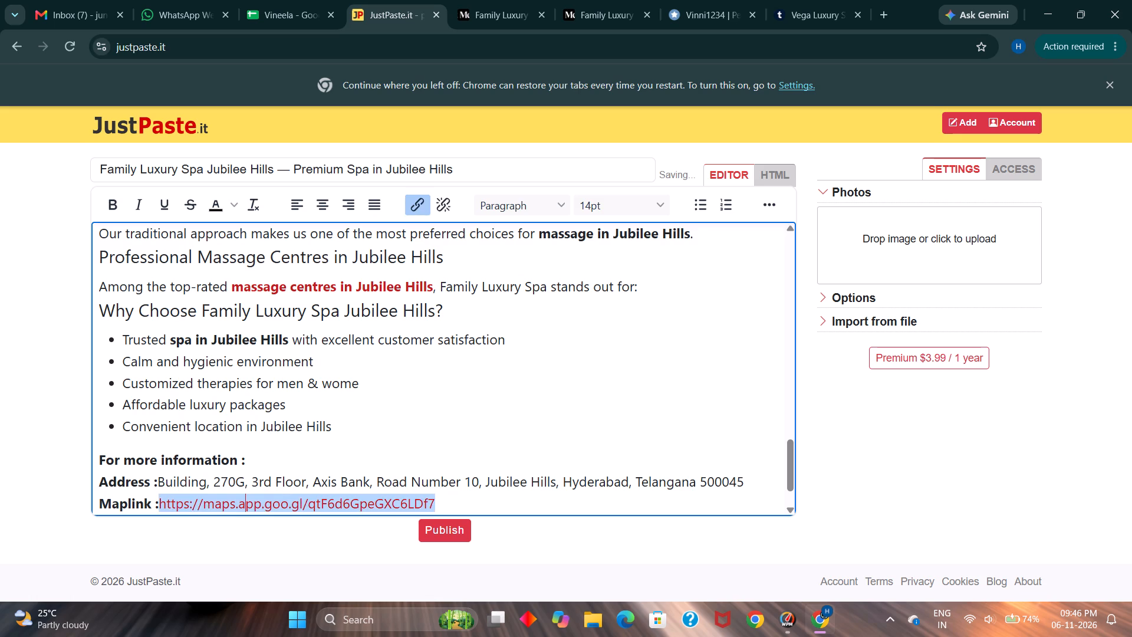
pyautogui.press('Up')
pyautogui.press('Up')
pyautogui.press('Up')
pyautogui.press('Up')
pyautogui.press('Up')
pyautogui.press('Up')
pyautogui.press('Up')
pyautogui.press('Up')
pyautogui.press('Up')
pyautogui.press('Up')
pyautogui.press('Up')
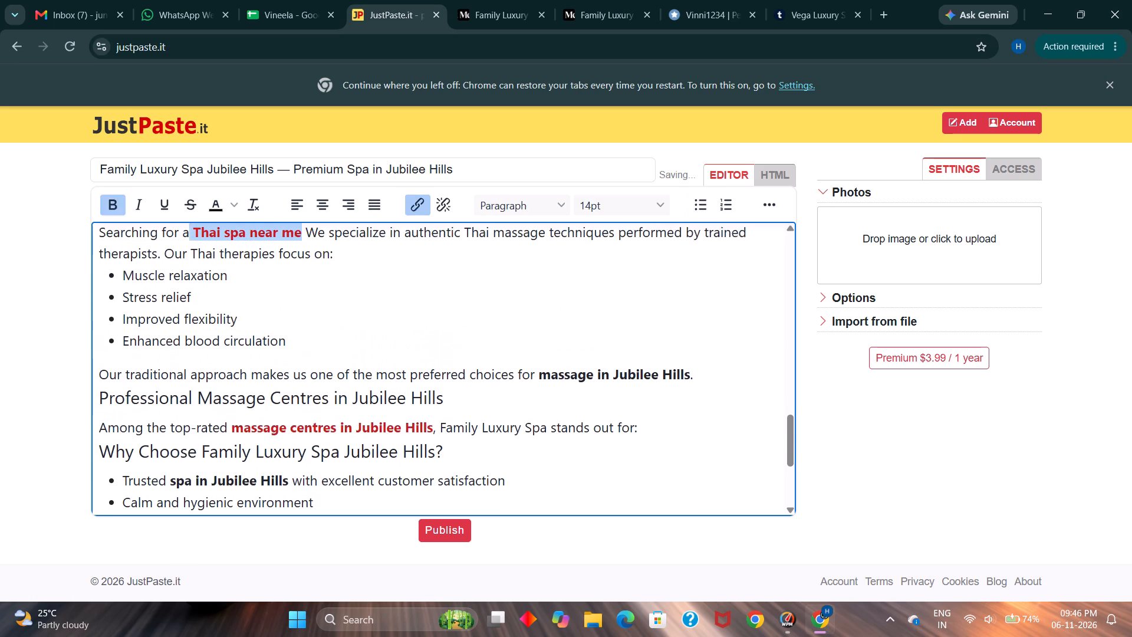
pyautogui.press('Up')
pyautogui.press('Up')
pyautogui.press('Up')
pyautogui.press('Up')
pyautogui.press('Up')
pyautogui.press('Up')
pyautogui.press('Up')
pyautogui.press('Up')
pyautogui.press('Up')
pyautogui.press('Up')
pyautogui.press('Up')
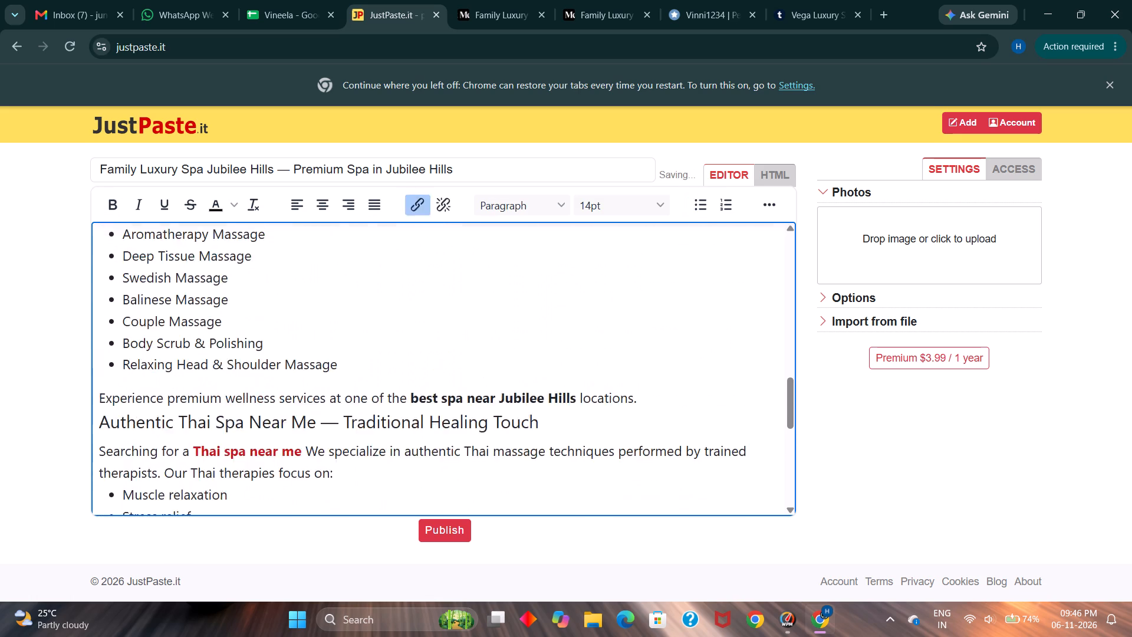
pyautogui.press('Up')
pyautogui.click(312, 344)
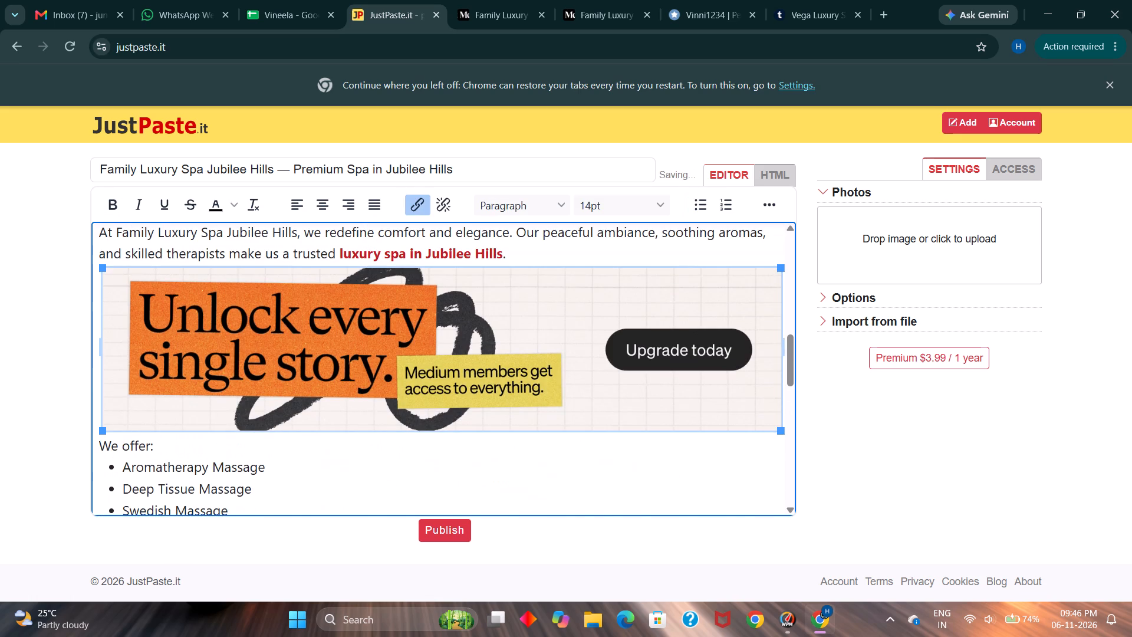
pyautogui.press('BackSpace')
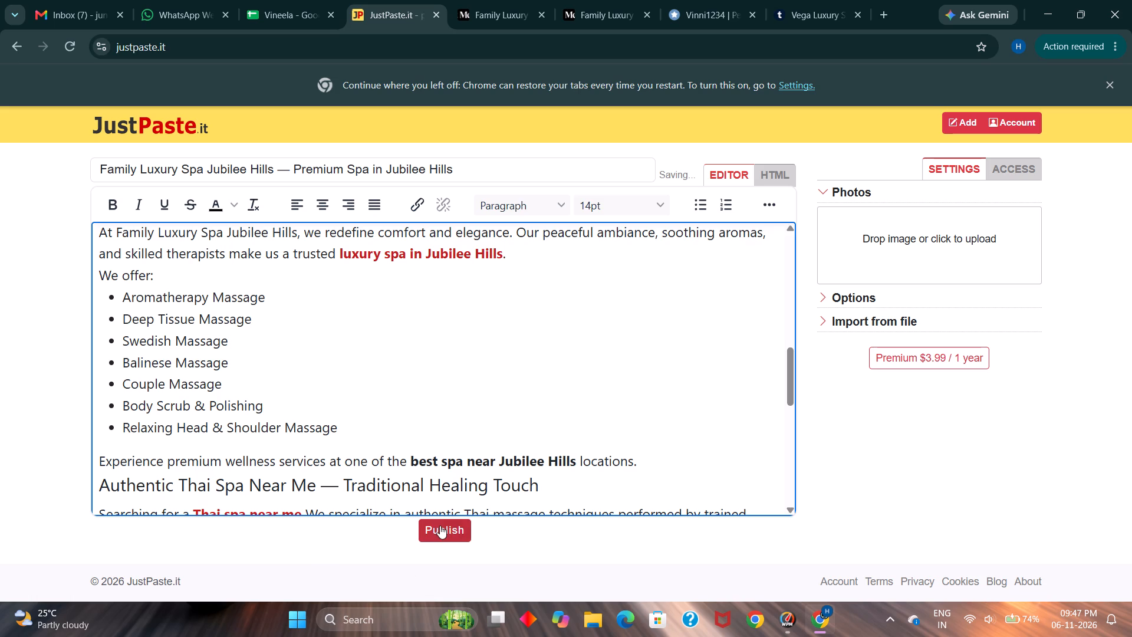
# Submit the JustPaste draft for publishing.
pyautogui.click(440, 526)
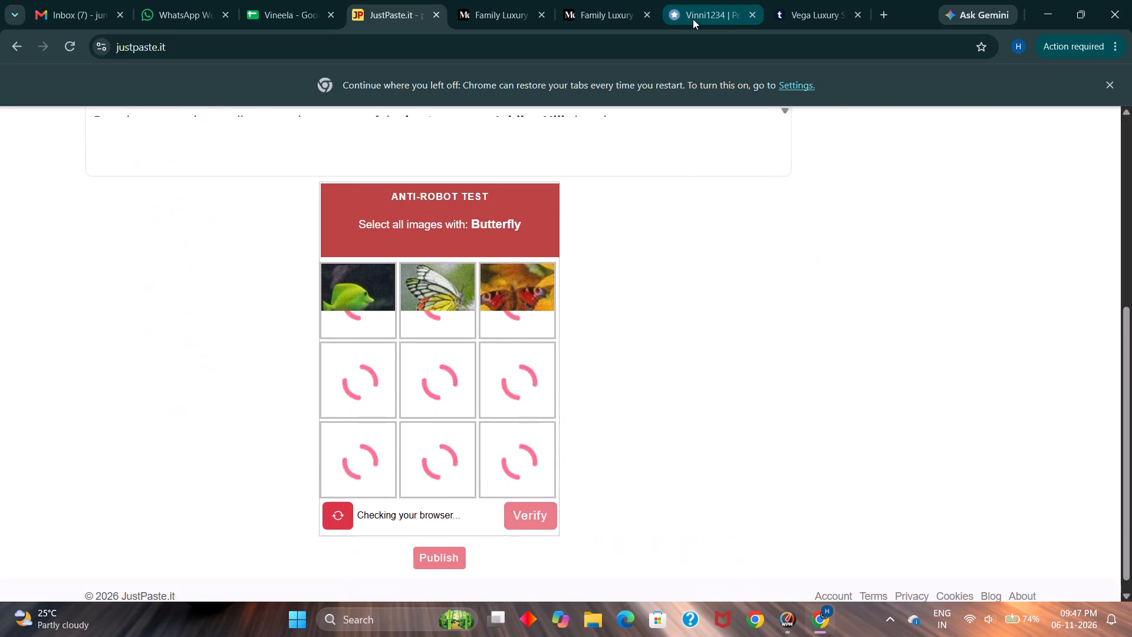
# Paste the copied article body into the titled Pearltrees draft and add it as a pearl.
pyautogui.click(693, 19)
pyautogui.click(282, 344)
pyautogui.hotkey('ctrl', 'v')
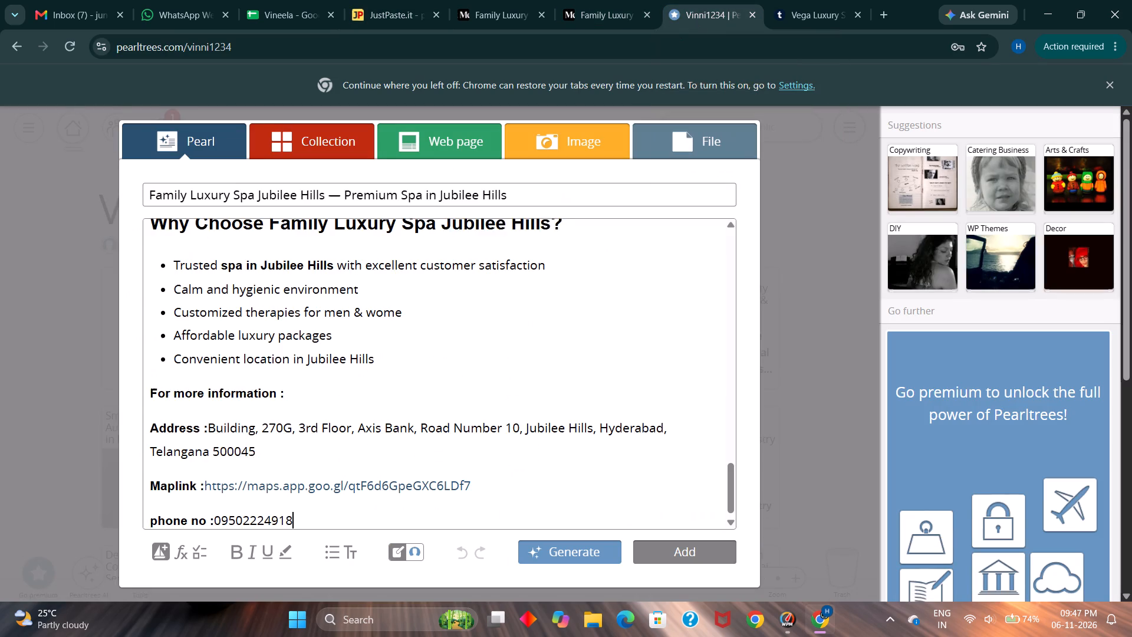
pyautogui.scroll(1, 693, 549)
pyautogui.click(693, 549)
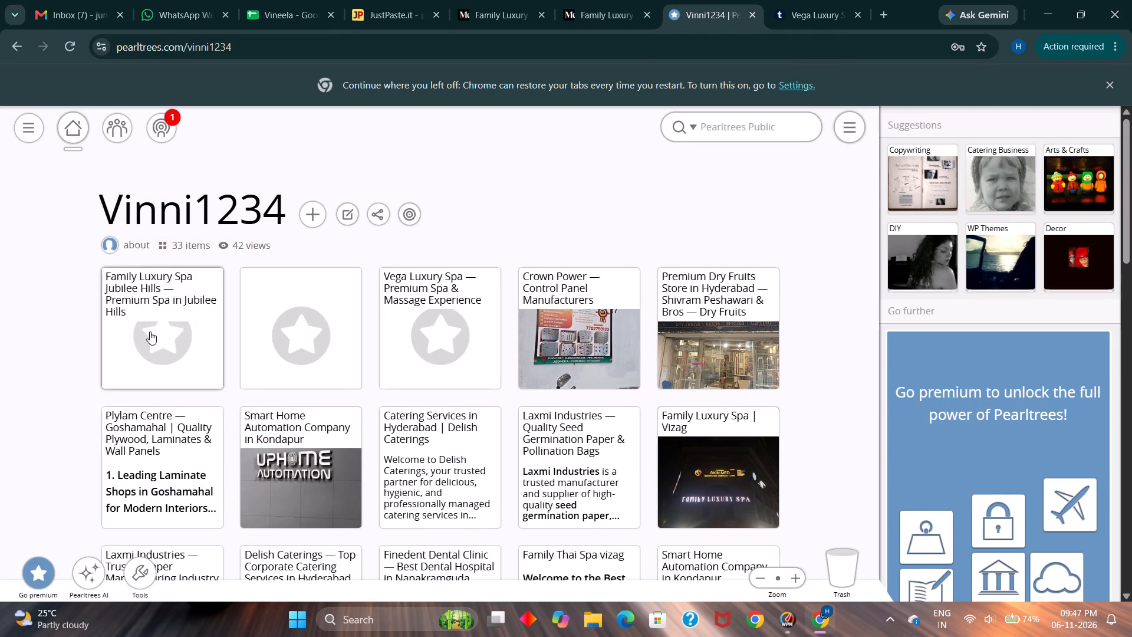
# Open the newly added Family Luxury Spa Jubilee Hills pearl and select its web address.
pyautogui.click(150, 331)
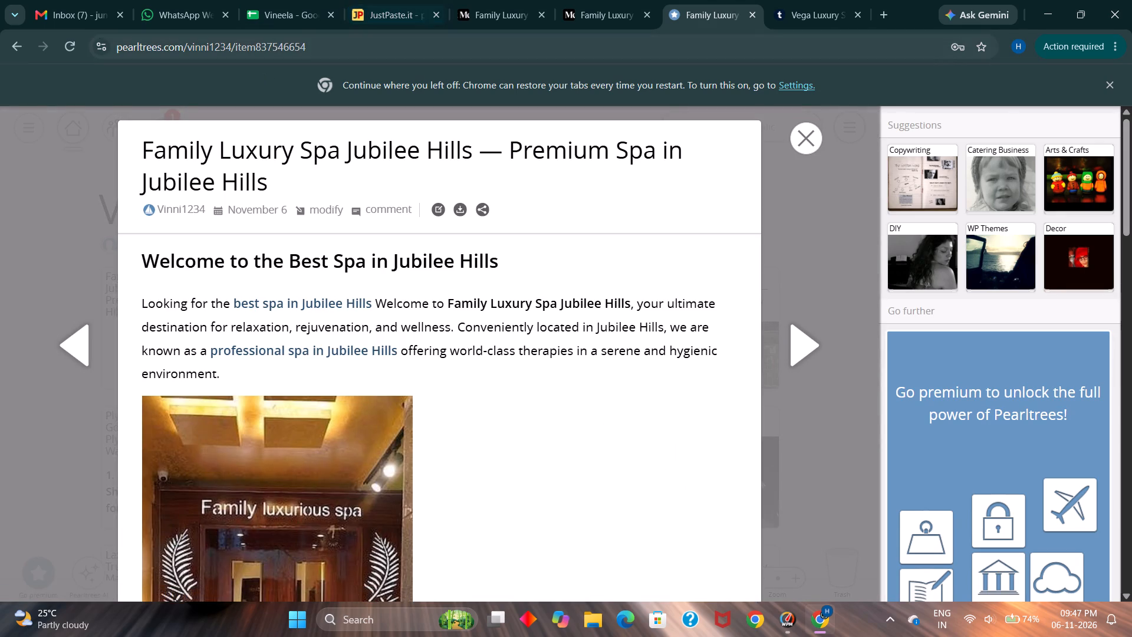
pyautogui.tripleClick(343, 50)
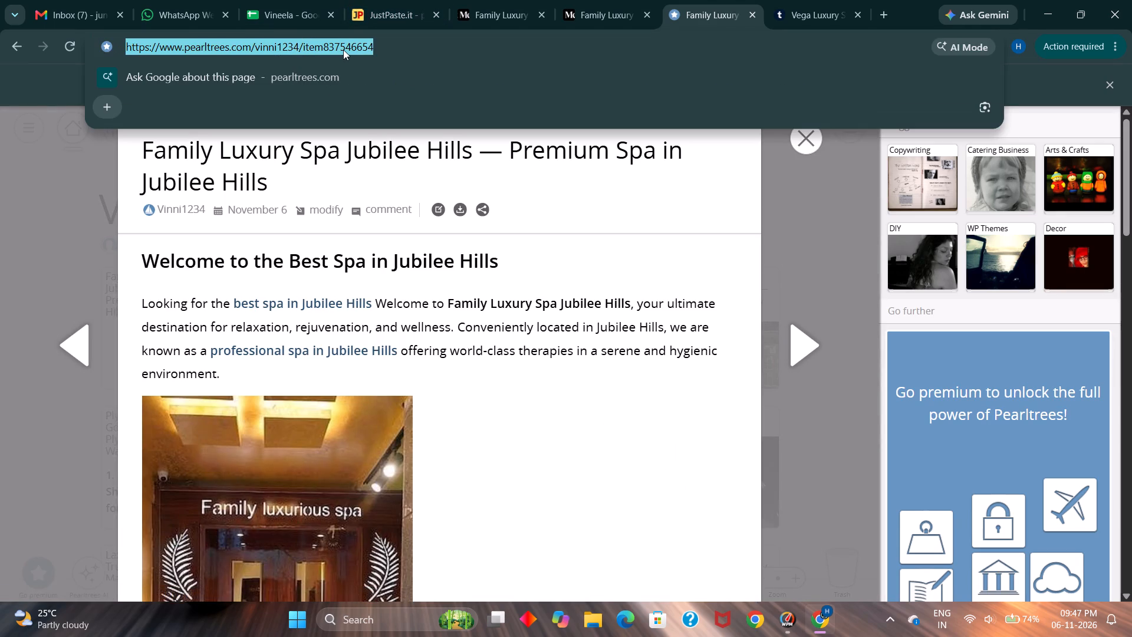
# Paste the copied article body into the Tumblr post beneath its title.
pyautogui.click(822, 11)
pyautogui.hotkey('ctrl', 'v')
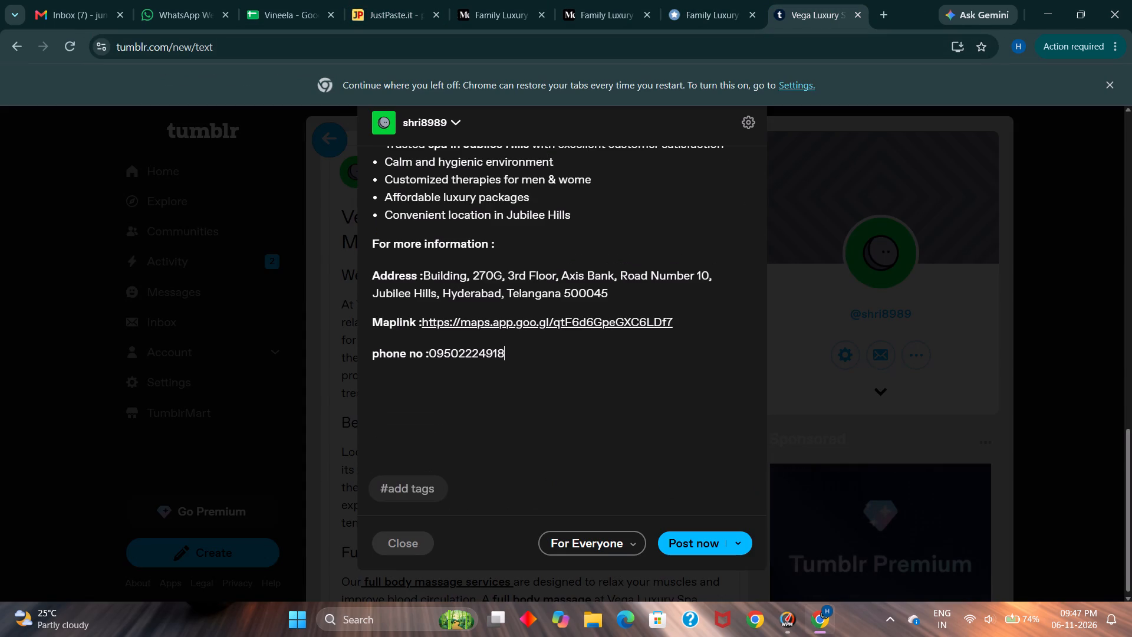
# Remove the spa entrance photo below the "Welcome to the Best Spa in Jubilee Hills" heading in the Tumblr post.
pyautogui.press('Up')
pyautogui.press('Up')
pyautogui.press('Up')
pyautogui.press('Up')
pyautogui.press('Up')
pyautogui.press('Up')
pyautogui.press('Up')
pyautogui.press('Up')
pyautogui.press('Up')
pyautogui.press('Up')
pyautogui.press('Up')
pyautogui.press('Up')
pyautogui.press('Up')
pyautogui.press('Up')
pyautogui.press('Up')
pyautogui.press('Up')
pyautogui.press('Up')
pyautogui.press('Up')
pyautogui.press('Up')
pyautogui.press('Up')
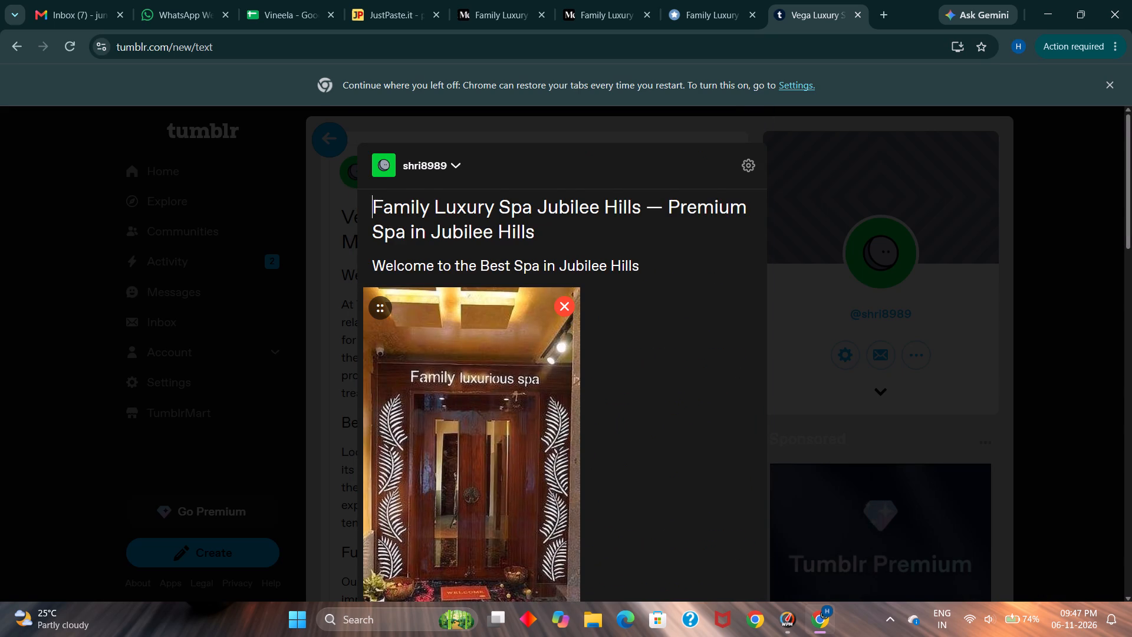
pyautogui.click(563, 306)
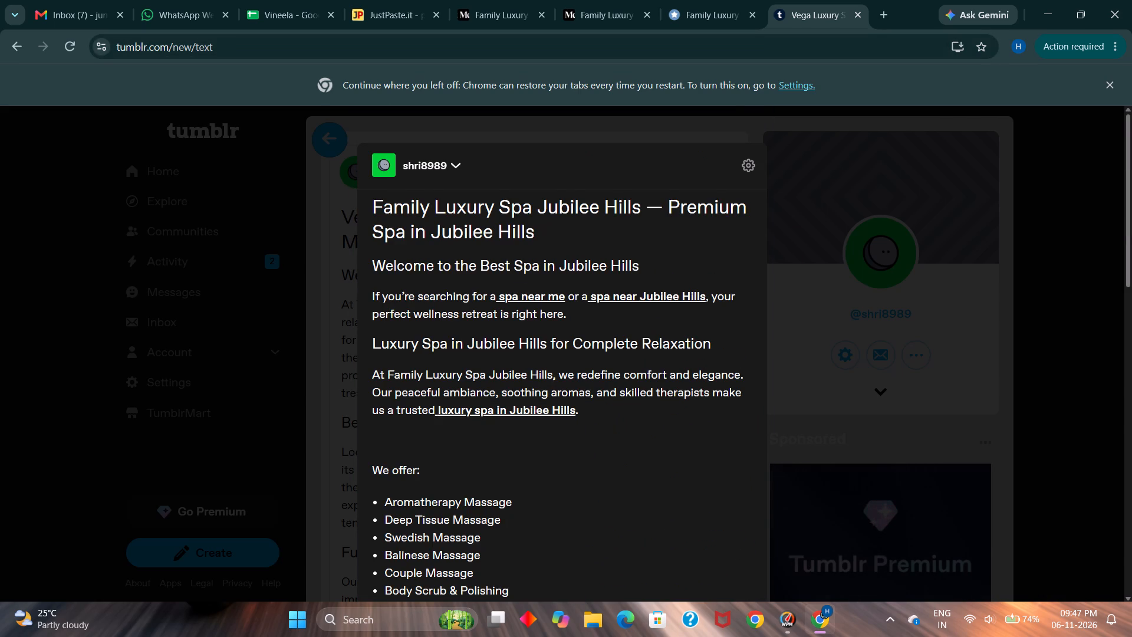
# Delete the empty line above "We offer:" in the Tumblr post.
pyautogui.click(373, 449)
pyautogui.press('BackSpace')
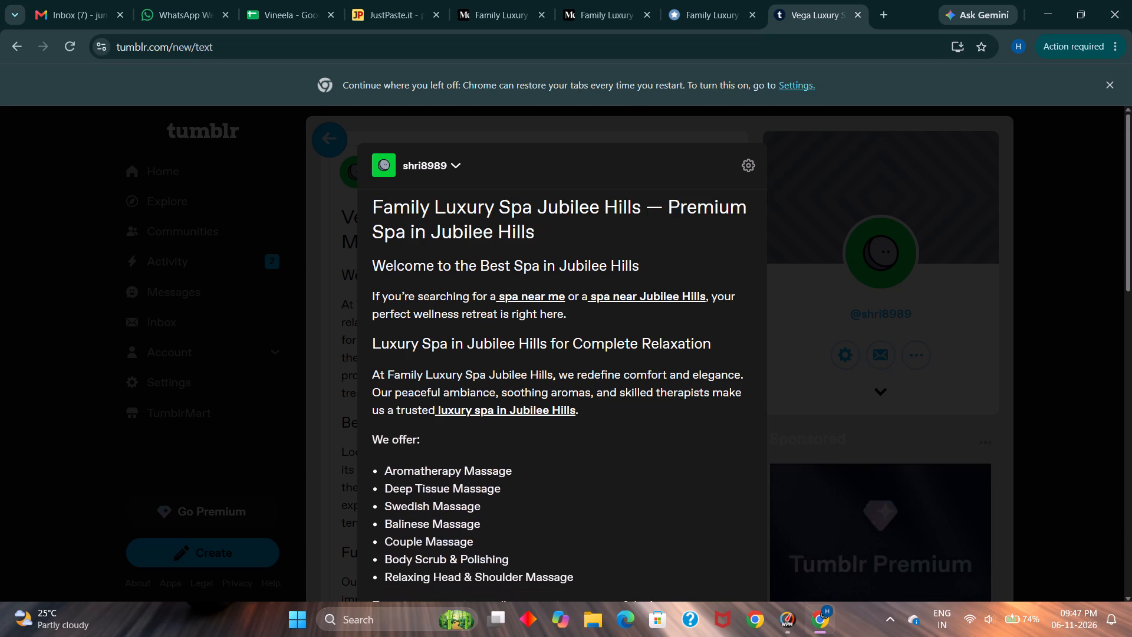
# Copy the welcome heading and opening paragraph from the original Medium story and paste them below the Tumblr post's welcome heading.
pyautogui.press('Up')
pyautogui.press('Up')
pyautogui.press('Up')
pyautogui.press('Up')
pyautogui.press('Up')
pyautogui.press('Up')
pyautogui.press('Up')
pyautogui.press('Up')
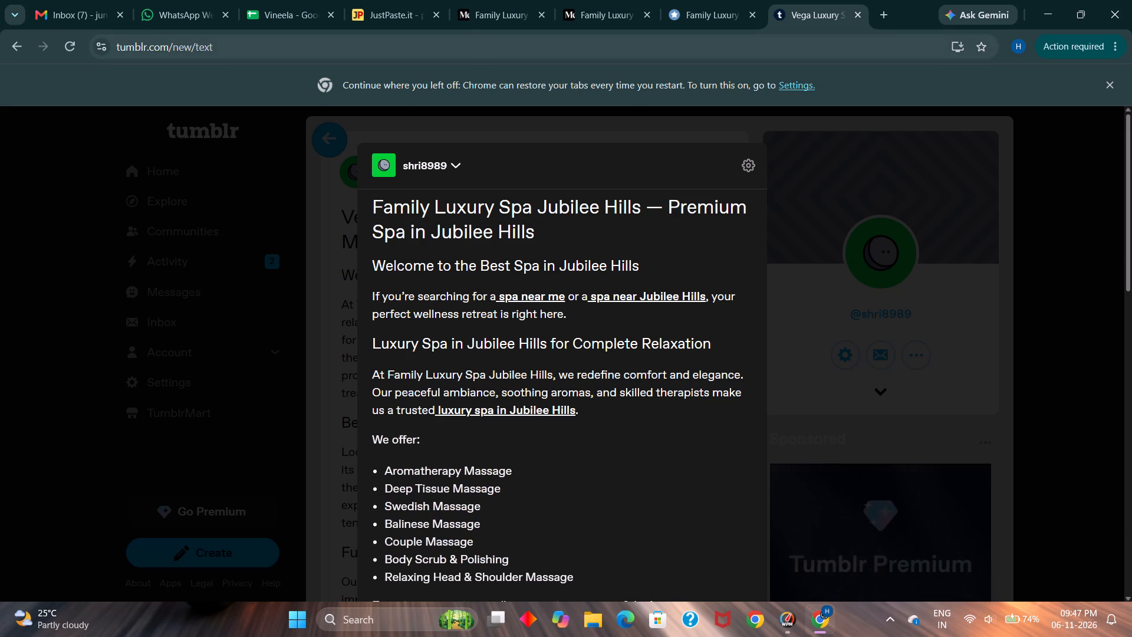
pyautogui.click(481, 17)
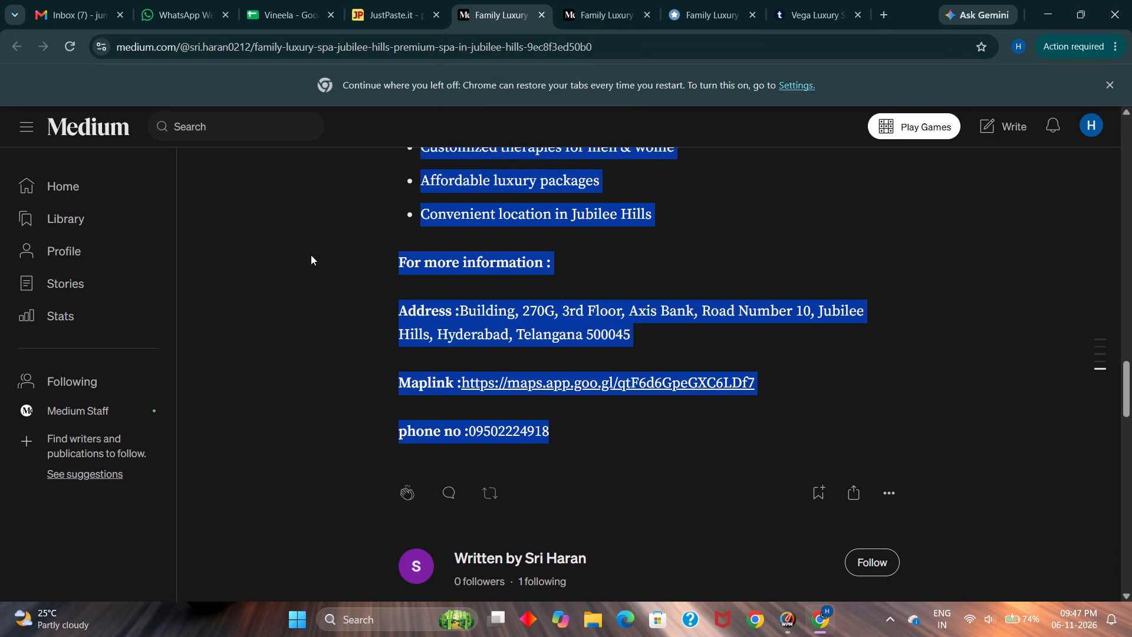
pyautogui.click(311, 254)
pyautogui.press('Up')
pyautogui.press('Up')
pyautogui.press('Up')
pyautogui.press('Up')
pyautogui.press('Up')
pyautogui.press('Up')
pyautogui.press('Up')
pyautogui.press('Up')
pyautogui.press('Up')
pyautogui.press('Up')
pyautogui.press('Up')
pyautogui.press('Up')
pyautogui.press('Up')
pyautogui.press('Up')
pyautogui.press('Up')
pyautogui.press('Up')
pyautogui.press('Up')
pyautogui.press('Up')
pyautogui.press('Up')
pyautogui.press('Up')
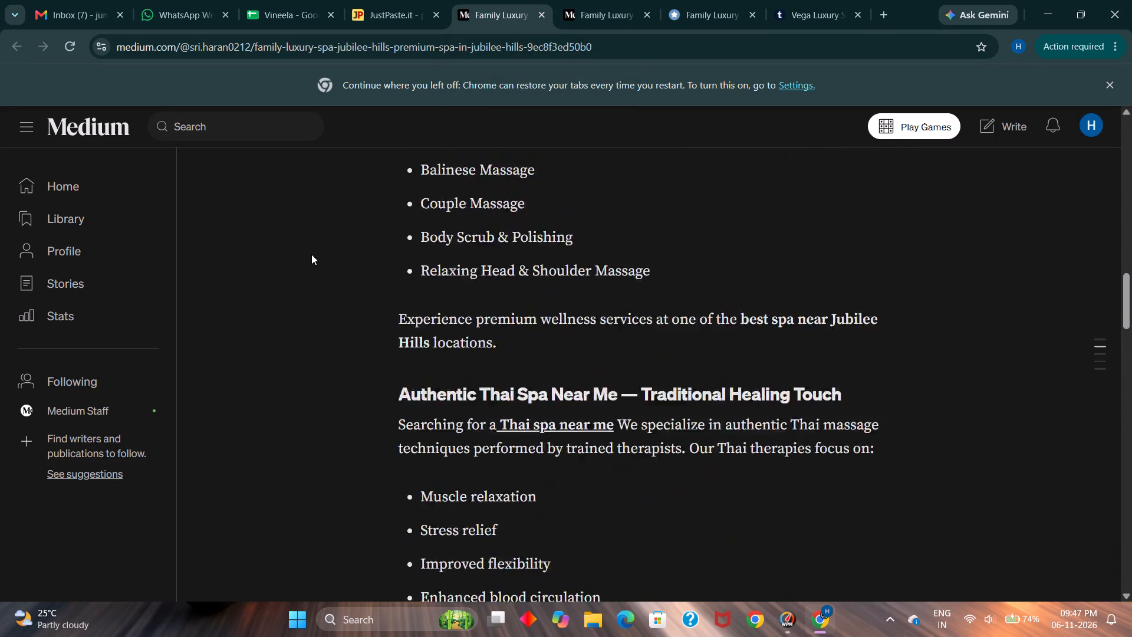
pyautogui.press('Up')
pyautogui.press('Up')
pyautogui.press('Up')
pyautogui.press('Up')
pyautogui.press('Up')
pyautogui.press('Up')
pyautogui.press('Up')
pyautogui.press('Up')
pyautogui.press('Up')
pyautogui.press('Up')
pyautogui.press('Up')
pyautogui.press('Up')
pyautogui.press('Up')
pyautogui.press('Up')
pyautogui.press('Up')
pyautogui.press('Up')
pyautogui.press('Up')
pyautogui.press('Up')
pyautogui.press('Up')
pyautogui.press('Up')
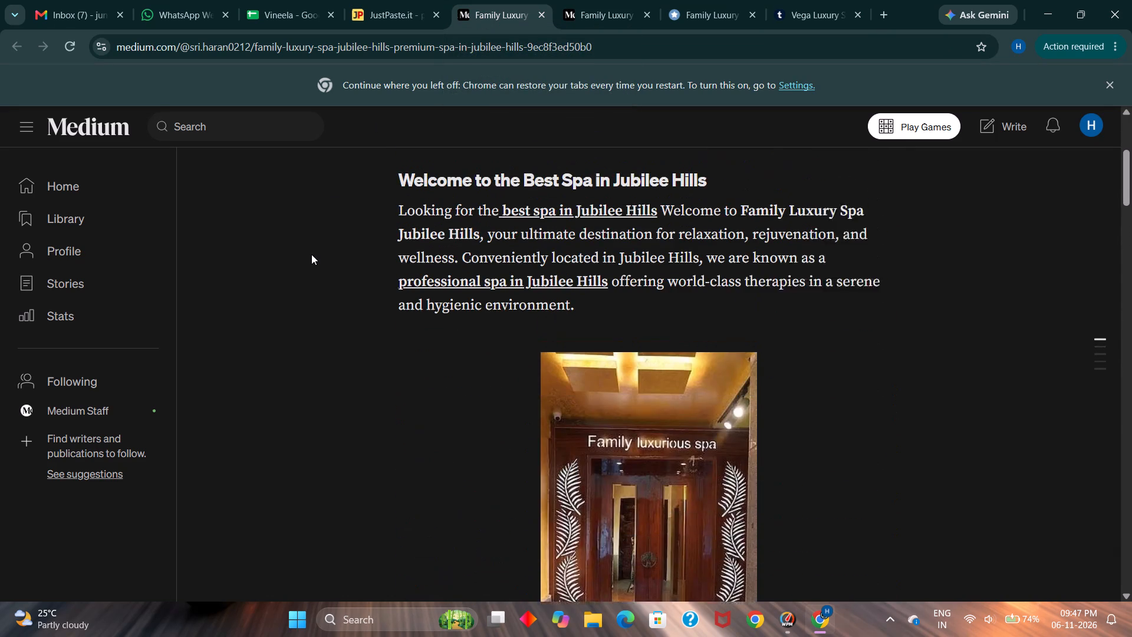
pyautogui.moveTo(393, 363); pyautogui.dragTo(594, 504)
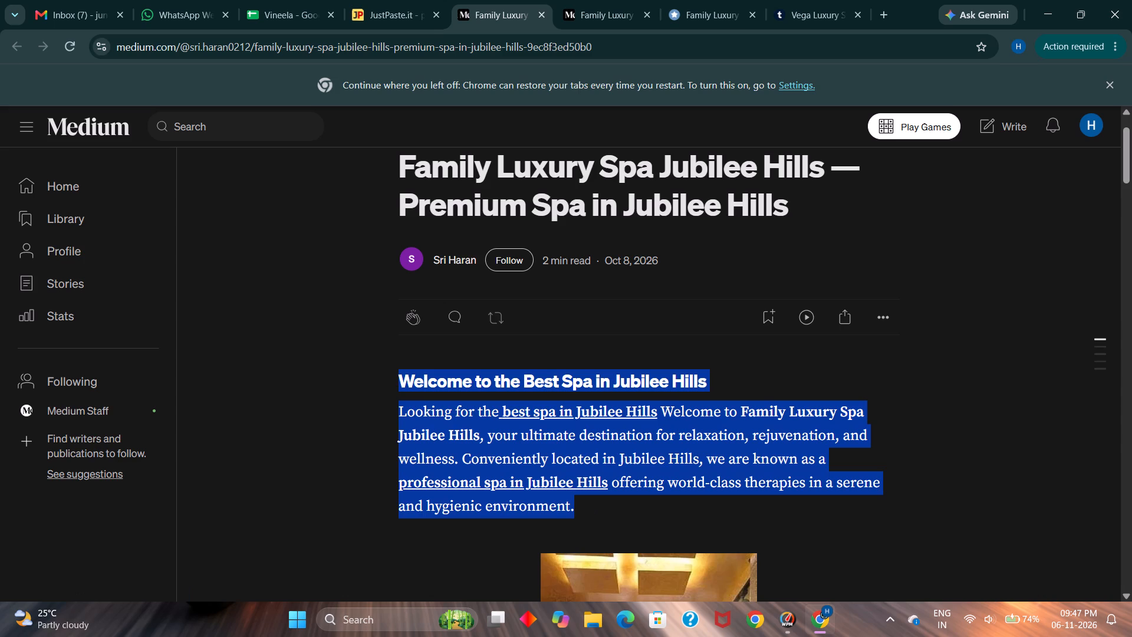
pyautogui.hotkey('ctrl', 'c')
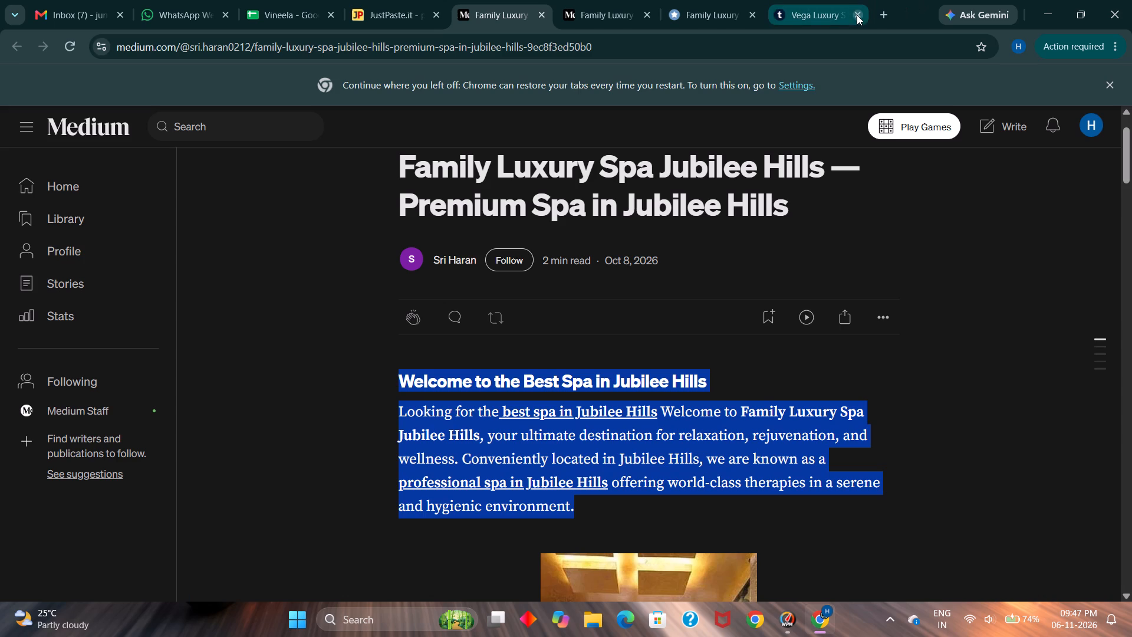
pyautogui.click(795, 12)
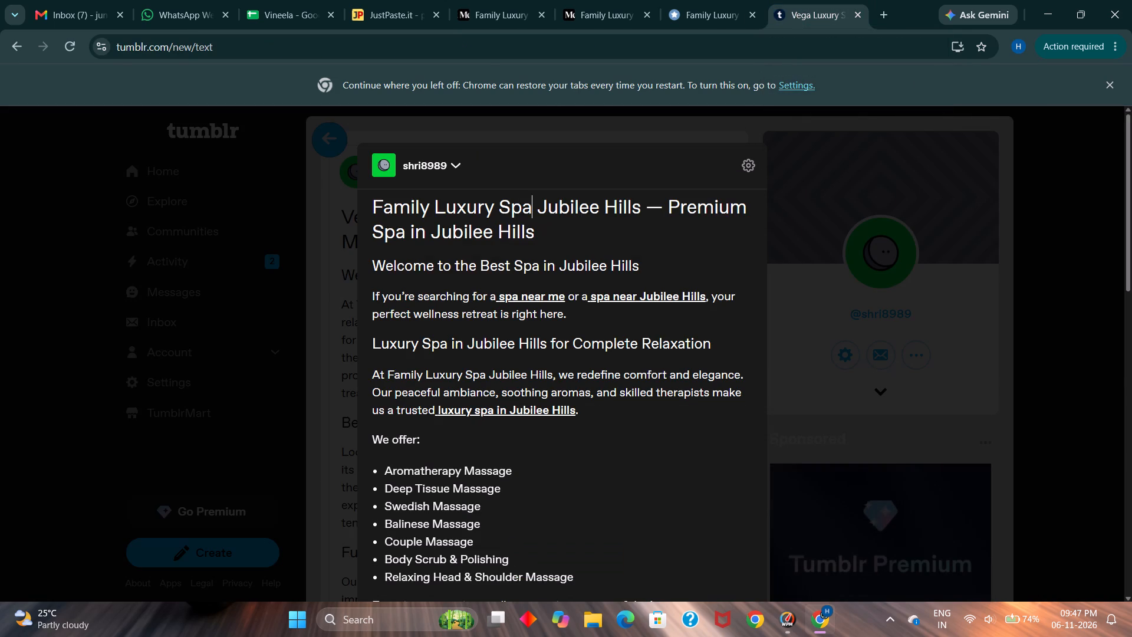
pyautogui.click(656, 262)
pyautogui.press('Return')
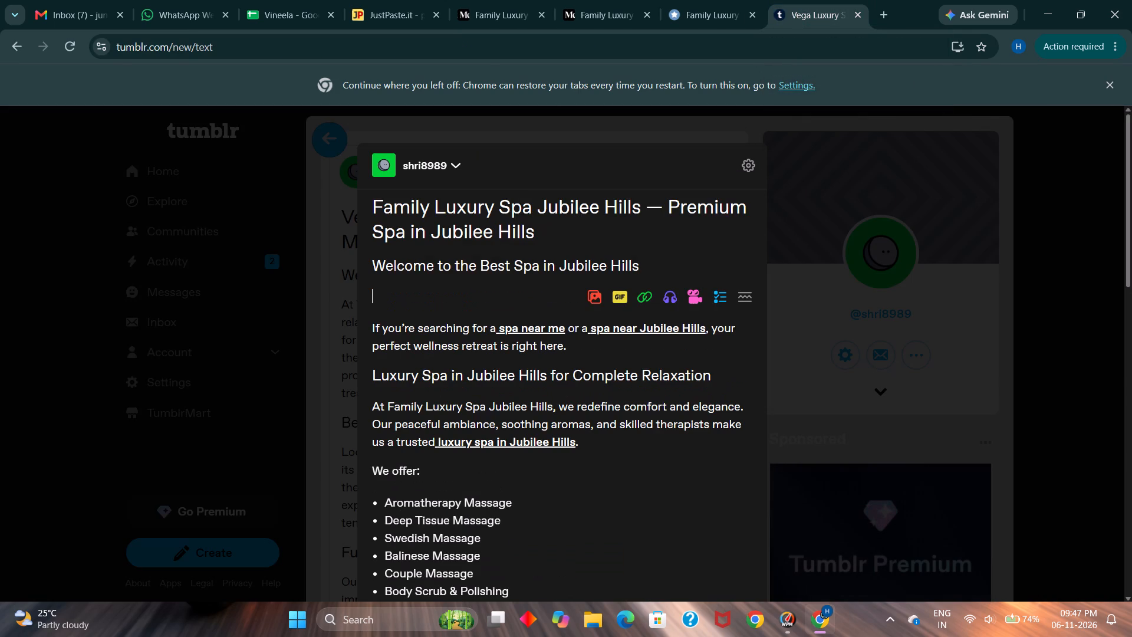
pyautogui.hotkey('ctrl', 'v')
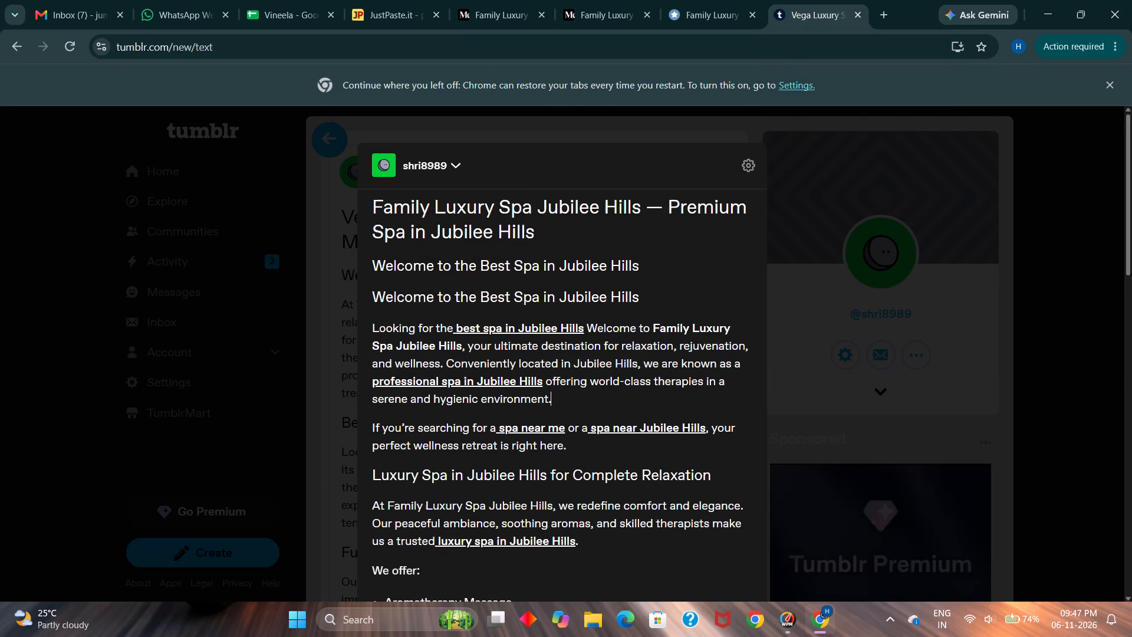
# Check the Tumblr post through to its contact details and publish it for everyone.
pyautogui.click(608, 550)
pyautogui.press('Down')
pyautogui.press('Down')
pyautogui.press('Down')
pyautogui.press('Down')
pyautogui.press('Down')
pyautogui.press('Down')
pyautogui.press('Down')
pyautogui.press('Down')
pyautogui.press('Down')
pyautogui.press('Down')
pyautogui.press('Down')
pyautogui.press('Down')
pyautogui.press('Down')
pyautogui.press('Down')
pyautogui.press('Down')
pyautogui.press('Down')
pyautogui.press('Down')
pyautogui.press('Down')
pyautogui.press('Down')
pyautogui.press('Down')
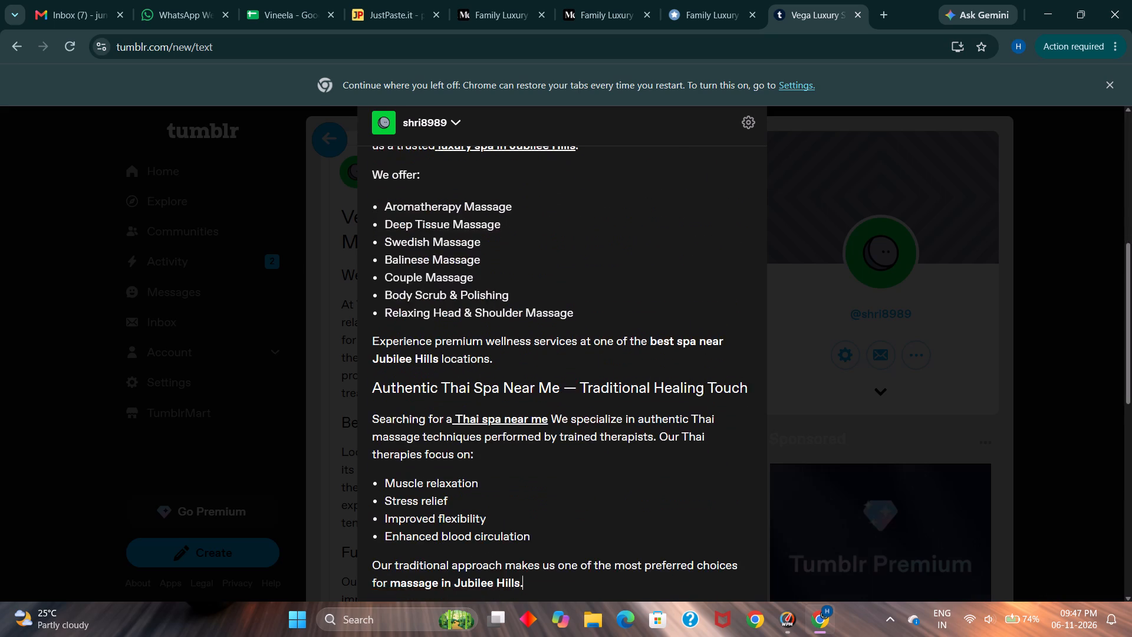
pyautogui.press('Down')
pyautogui.press('Down')
pyautogui.press('Down')
pyautogui.press('Down')
pyautogui.press('Down')
pyautogui.press('Down')
pyautogui.press('Down')
pyautogui.press('Down')
pyautogui.press('Down')
pyautogui.press('Down')
pyautogui.press('Down')
pyautogui.press('Down')
pyautogui.press('Down')
pyautogui.press('Down')
pyautogui.press('Down')
pyautogui.press('Down')
pyautogui.press('Down')
pyautogui.press('Down')
pyautogui.press('Down')
pyautogui.press('Down')
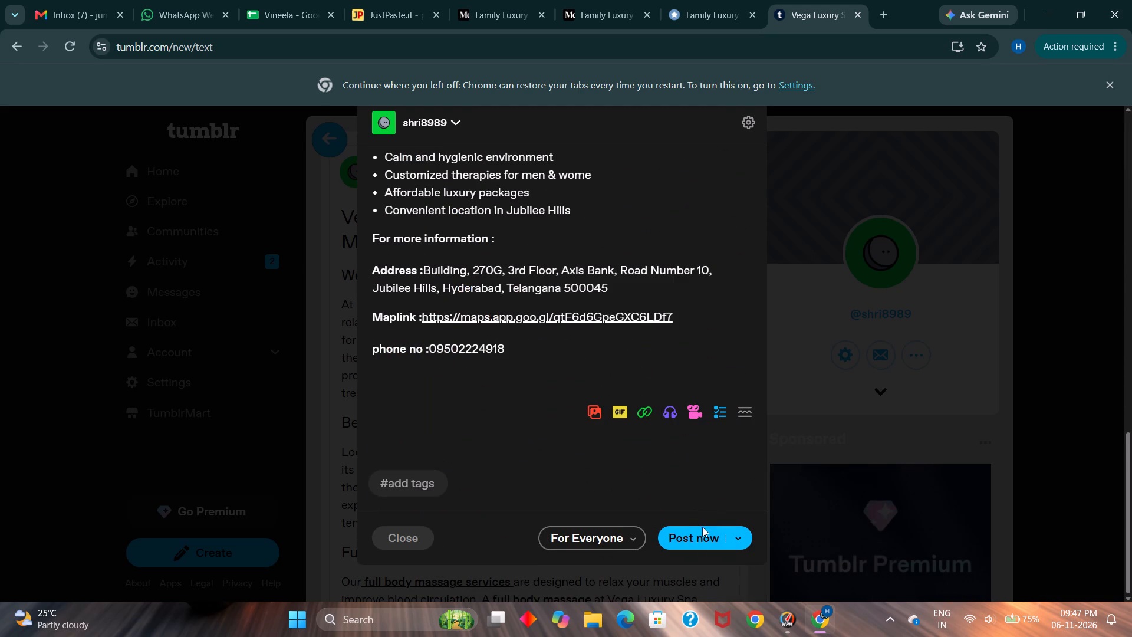
pyautogui.click(698, 539)
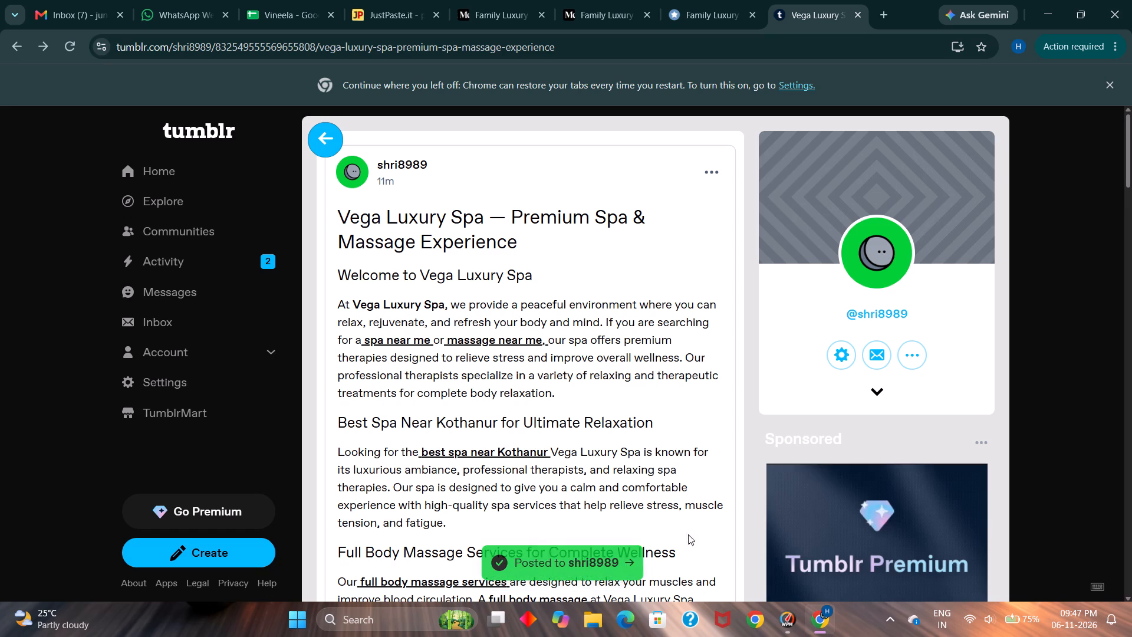
# Copy the published Tumblr post's link and paste it below the Medium link in the nov section of the "family luxury spa jubliees hills GMB" sheet.
pyautogui.click(588, 560)
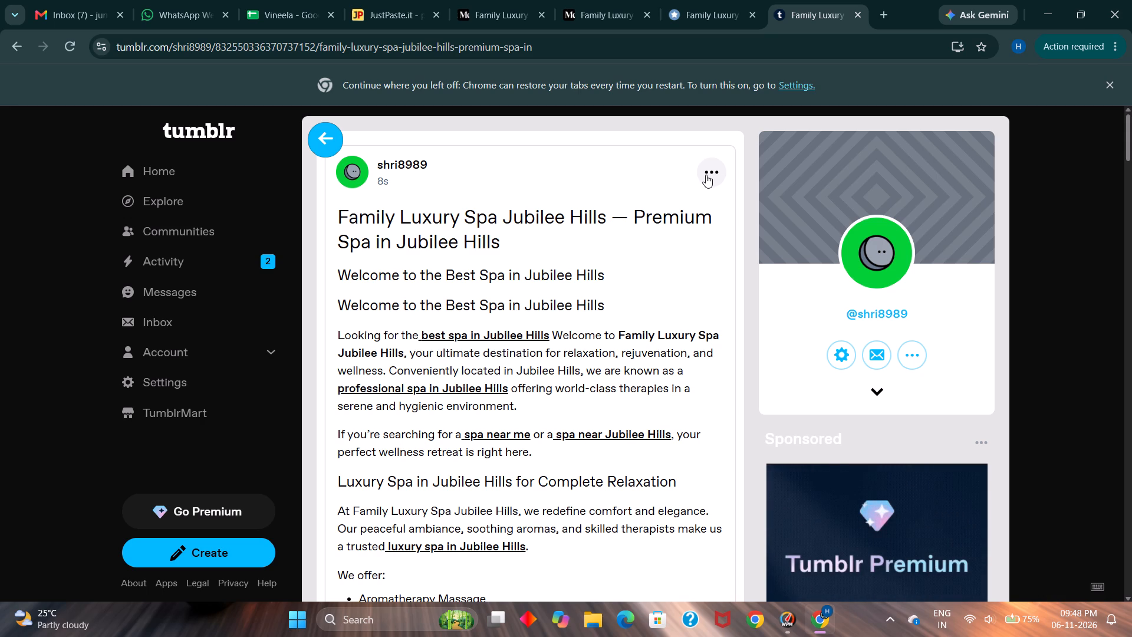
pyautogui.click(706, 175)
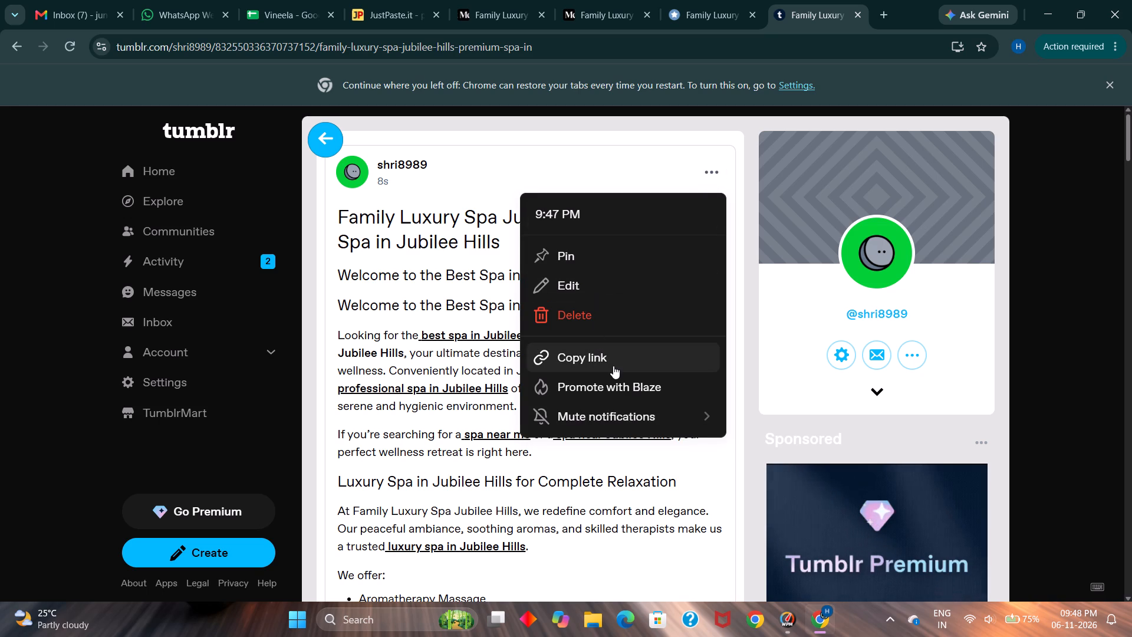
pyautogui.click(602, 360)
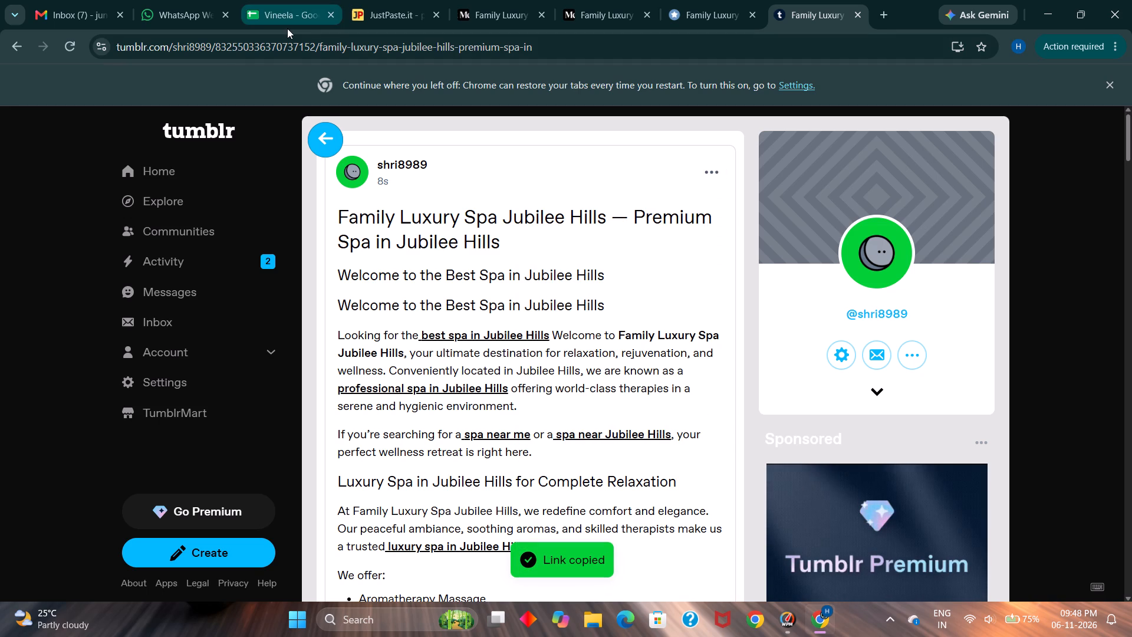
pyautogui.click(277, 8)
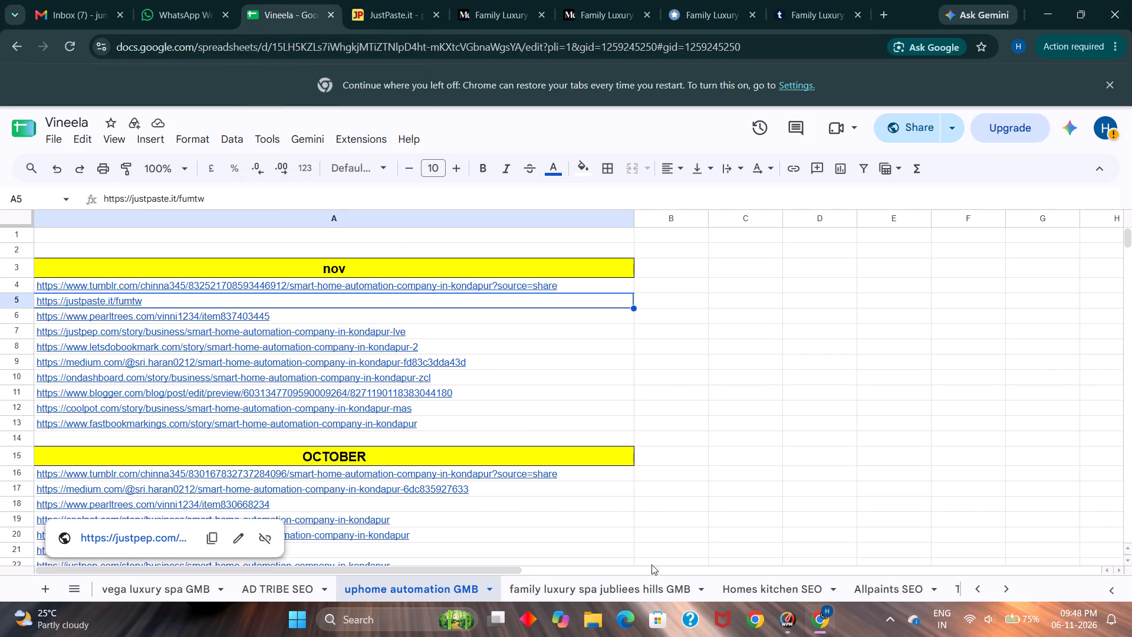
pyautogui.click(630, 587)
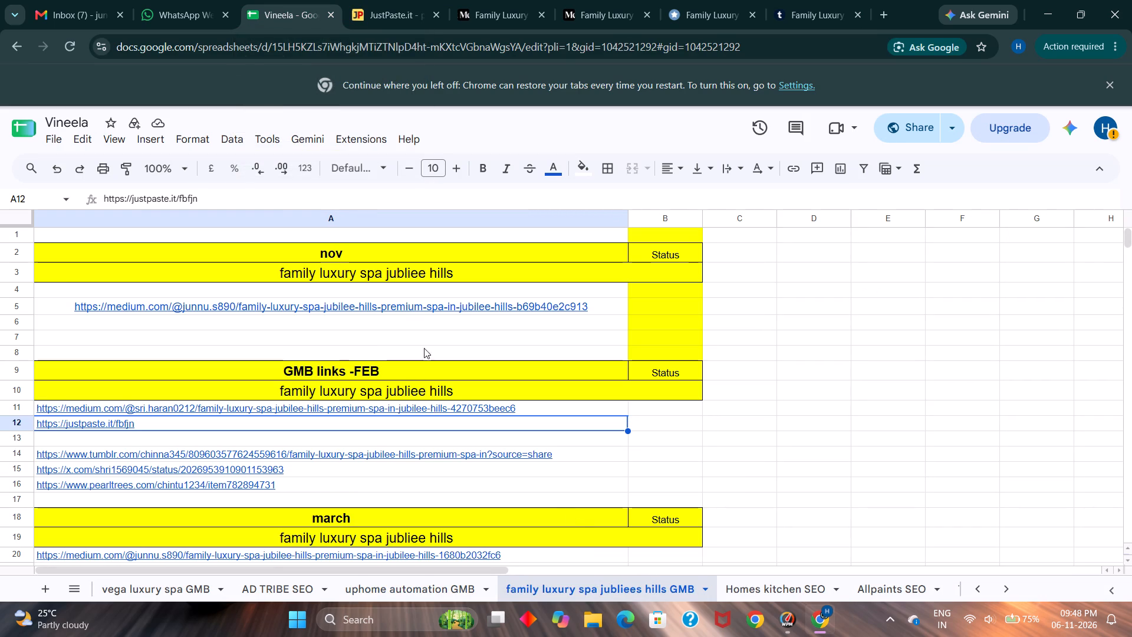
pyautogui.click(349, 324)
pyautogui.hotkey('ctrl', 'v')
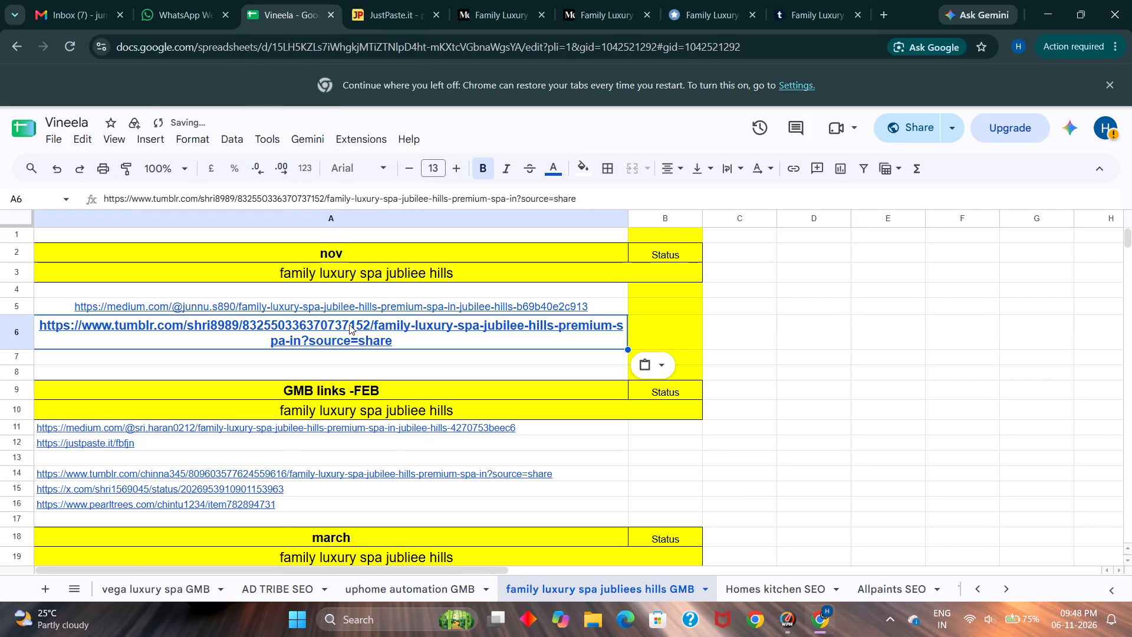
# Remove the bold from the Tumblr link in A6 and set its font size to 11.
pyautogui.click(349, 324)
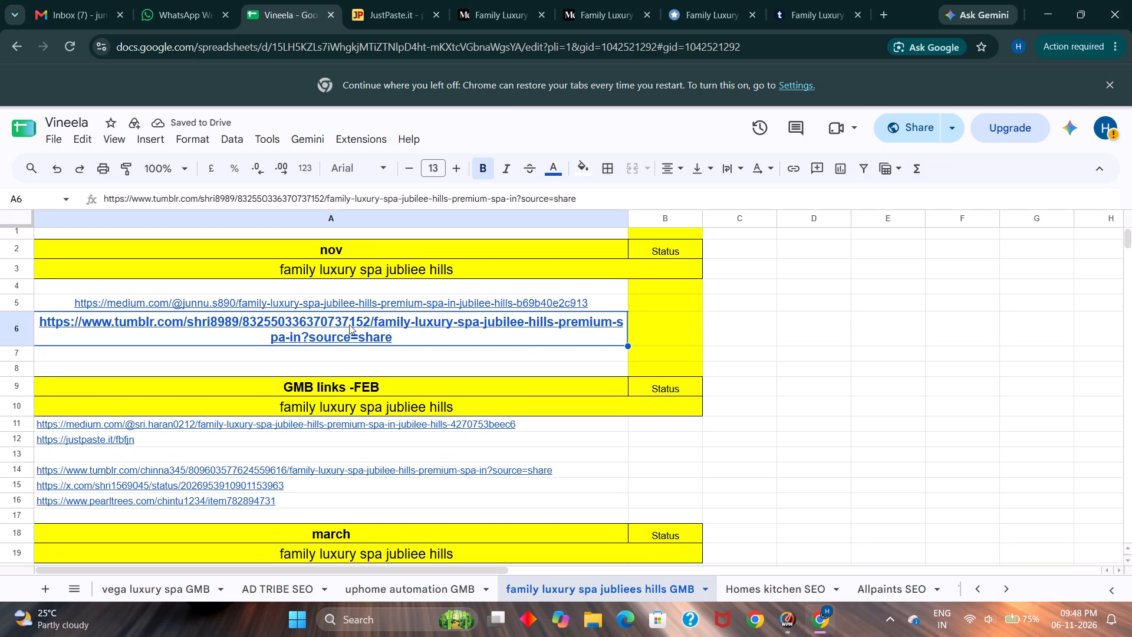
pyautogui.click(480, 166)
pyautogui.click(407, 168)
pyautogui.click(407, 168)
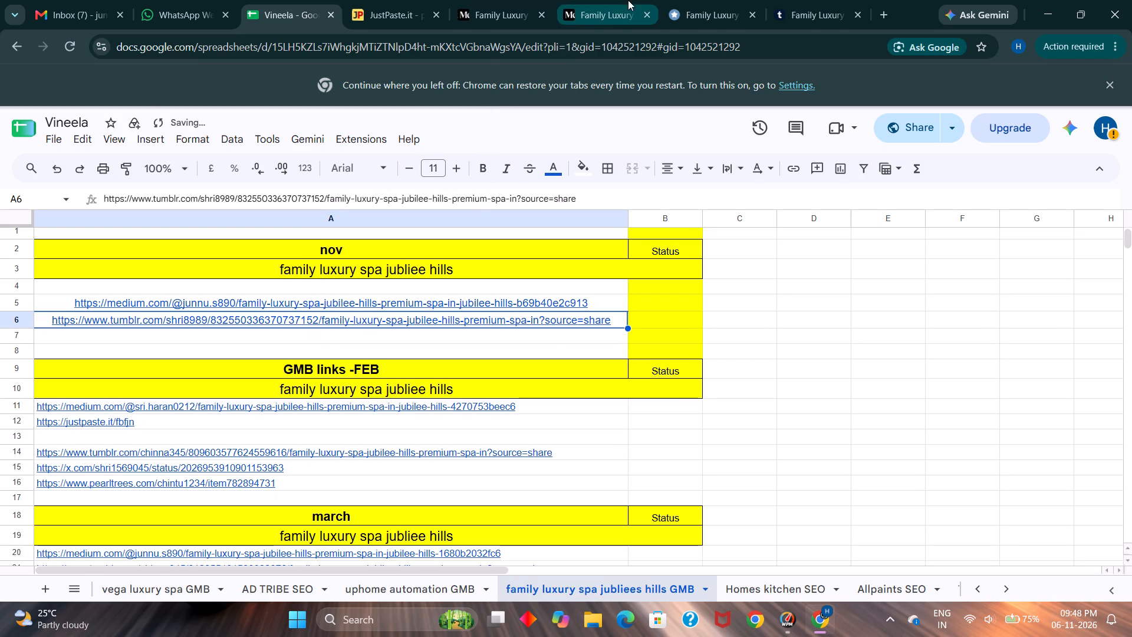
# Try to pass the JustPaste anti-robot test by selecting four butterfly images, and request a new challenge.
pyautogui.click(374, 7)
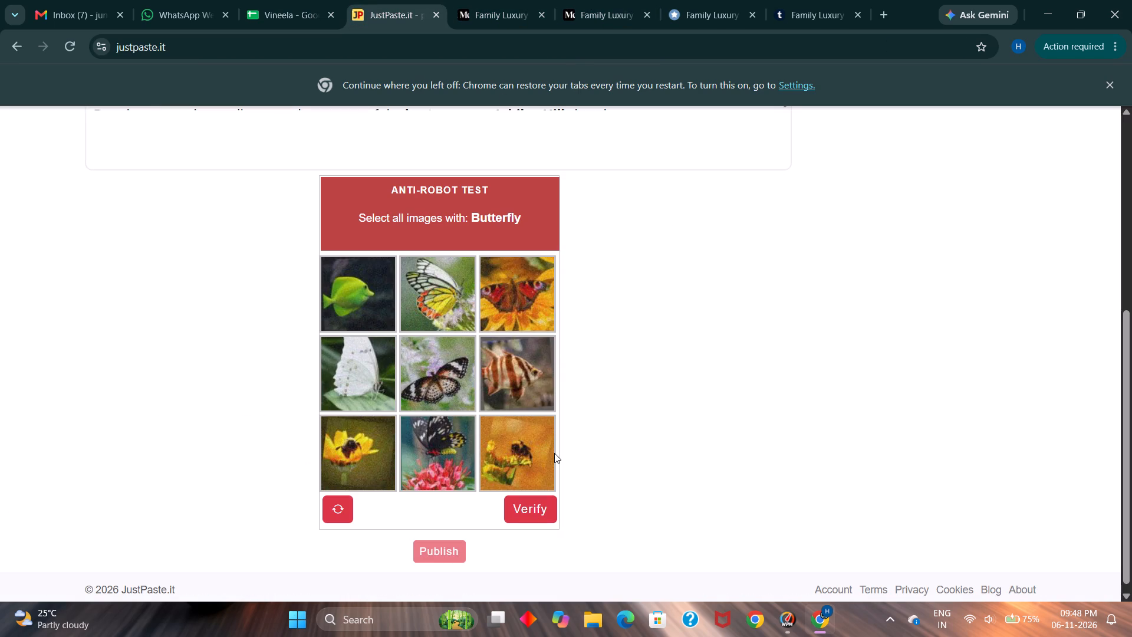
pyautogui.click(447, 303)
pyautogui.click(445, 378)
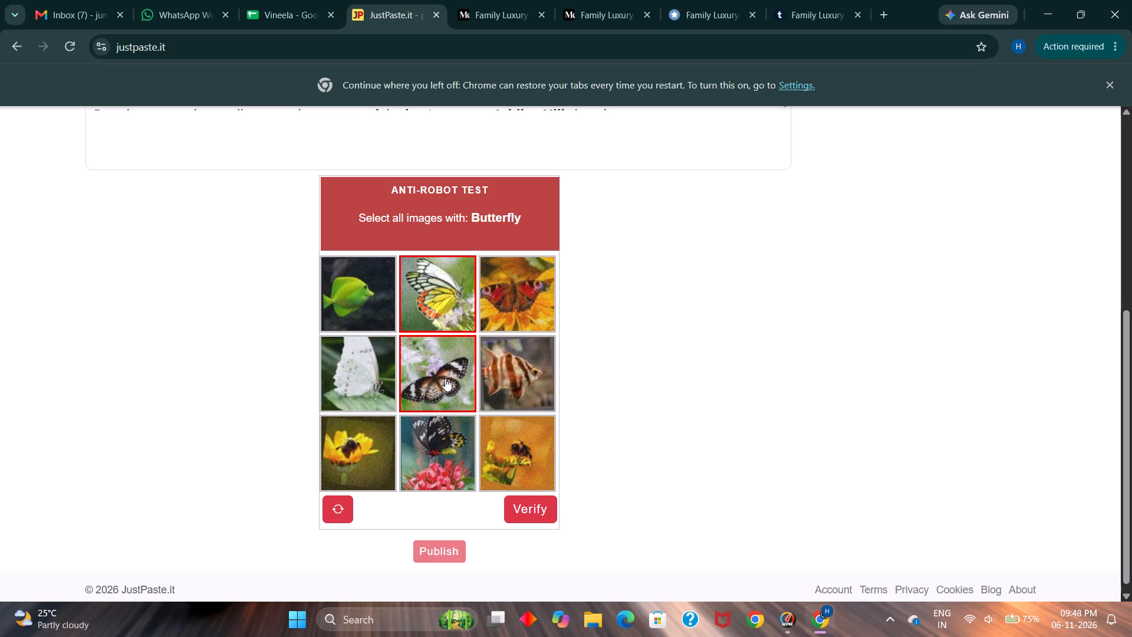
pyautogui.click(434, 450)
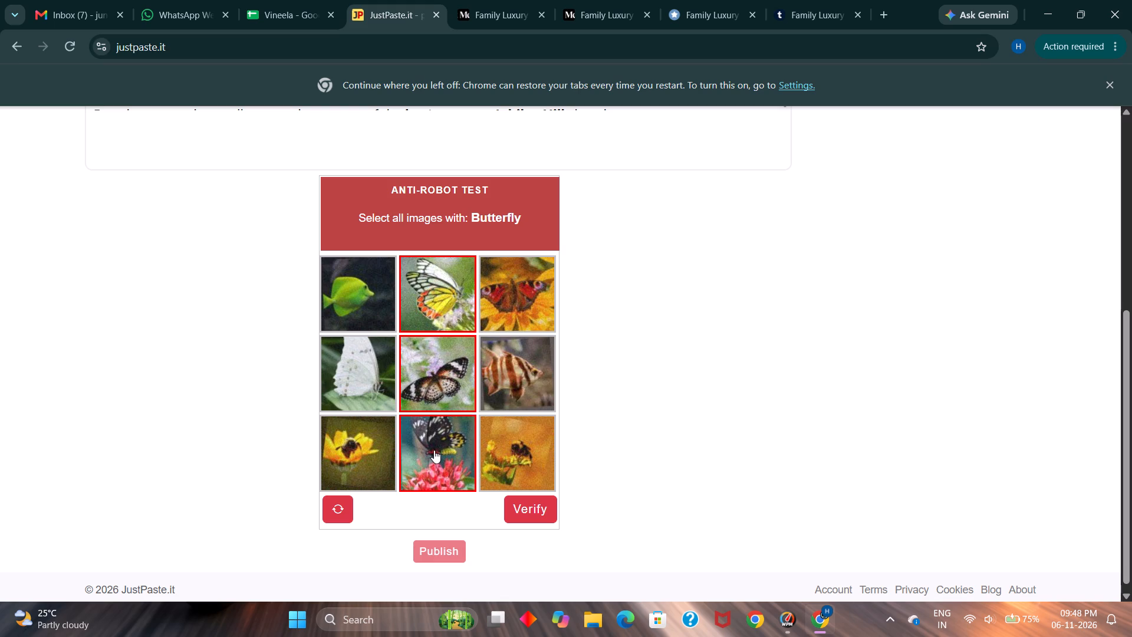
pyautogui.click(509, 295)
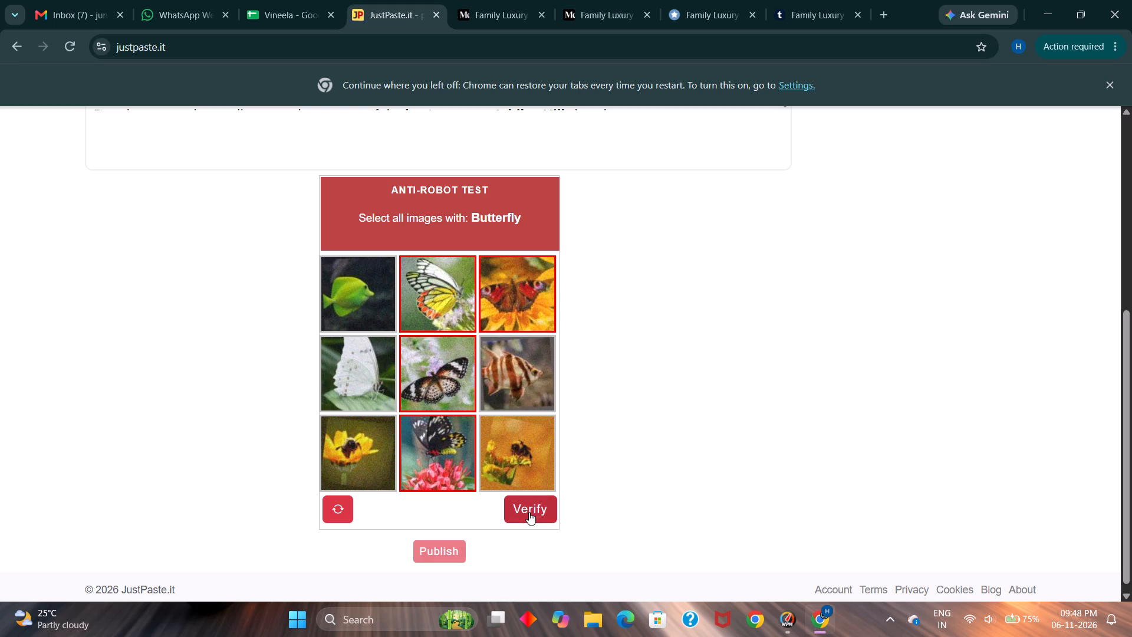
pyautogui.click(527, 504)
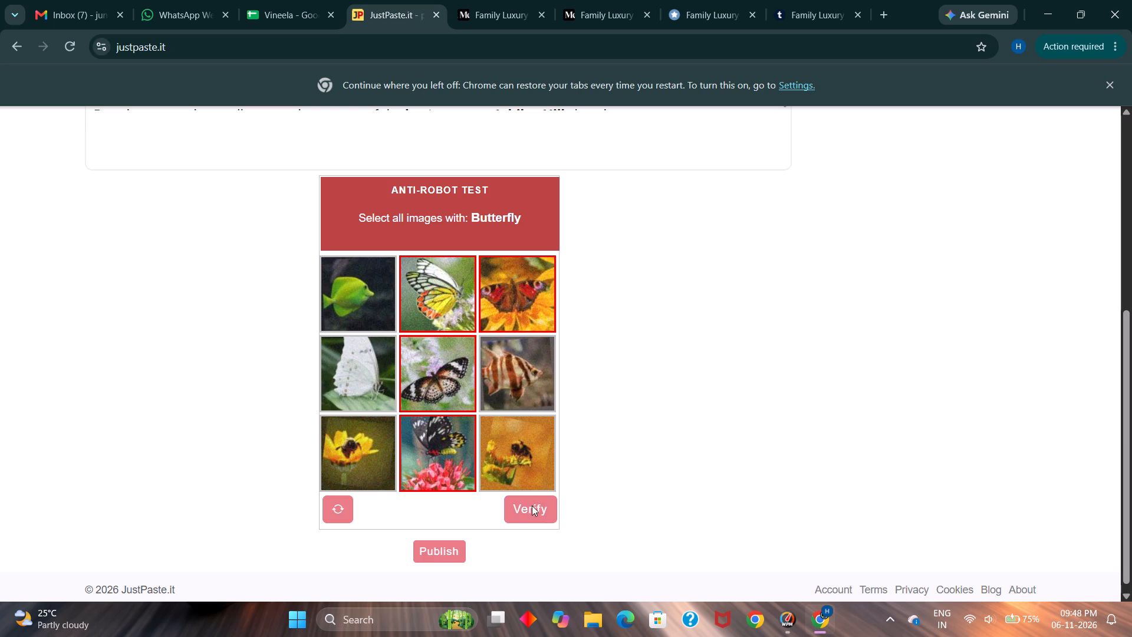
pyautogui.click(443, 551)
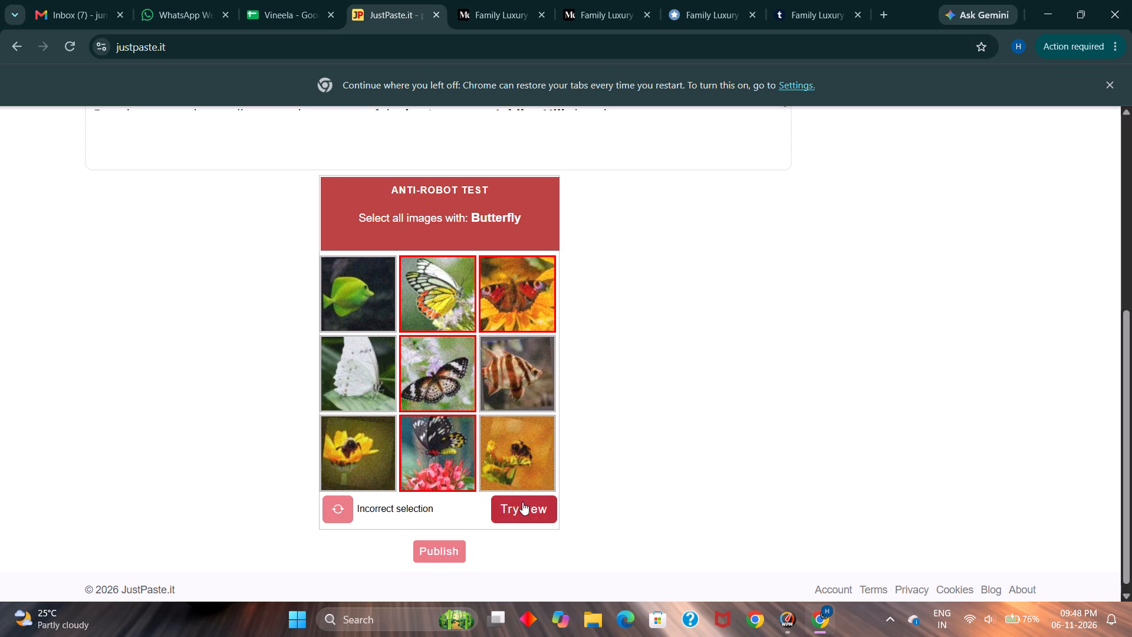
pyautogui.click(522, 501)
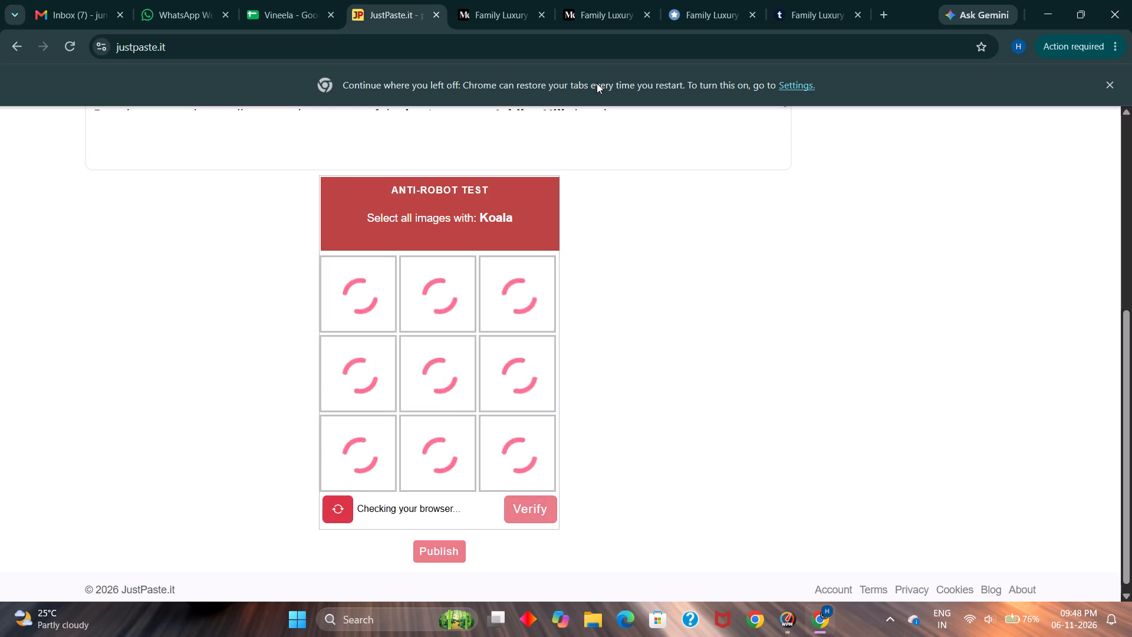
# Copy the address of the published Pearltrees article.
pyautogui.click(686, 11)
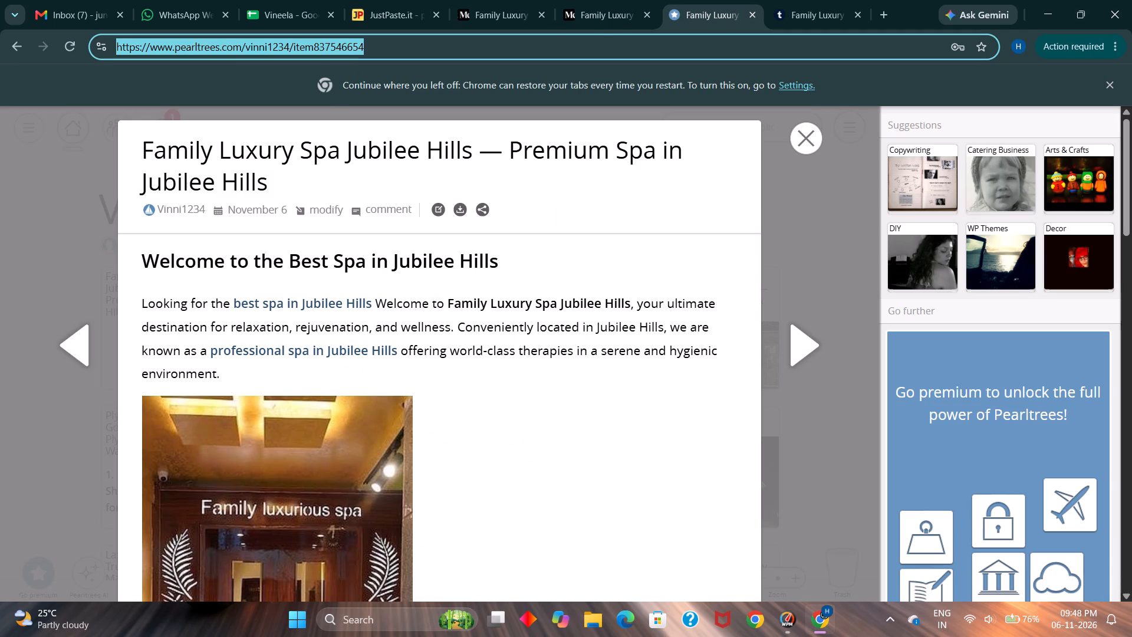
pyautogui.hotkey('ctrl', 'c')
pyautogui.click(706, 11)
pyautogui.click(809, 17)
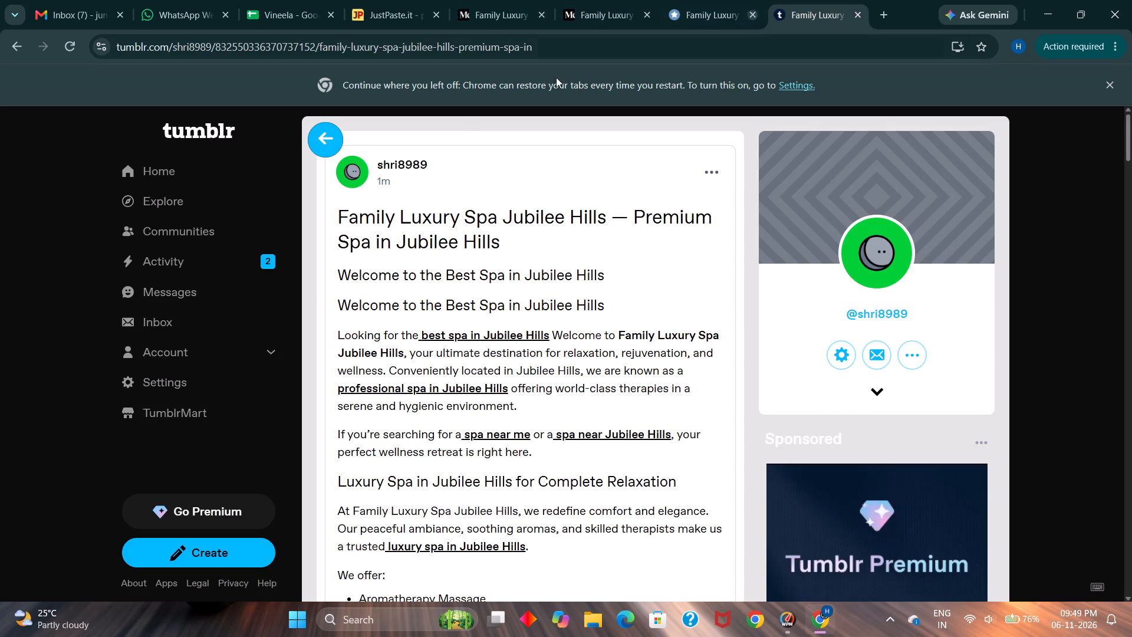
# Select the three koala images in the JustPaste anti-robot test and verify them to publish the article.
pyautogui.click(367, 13)
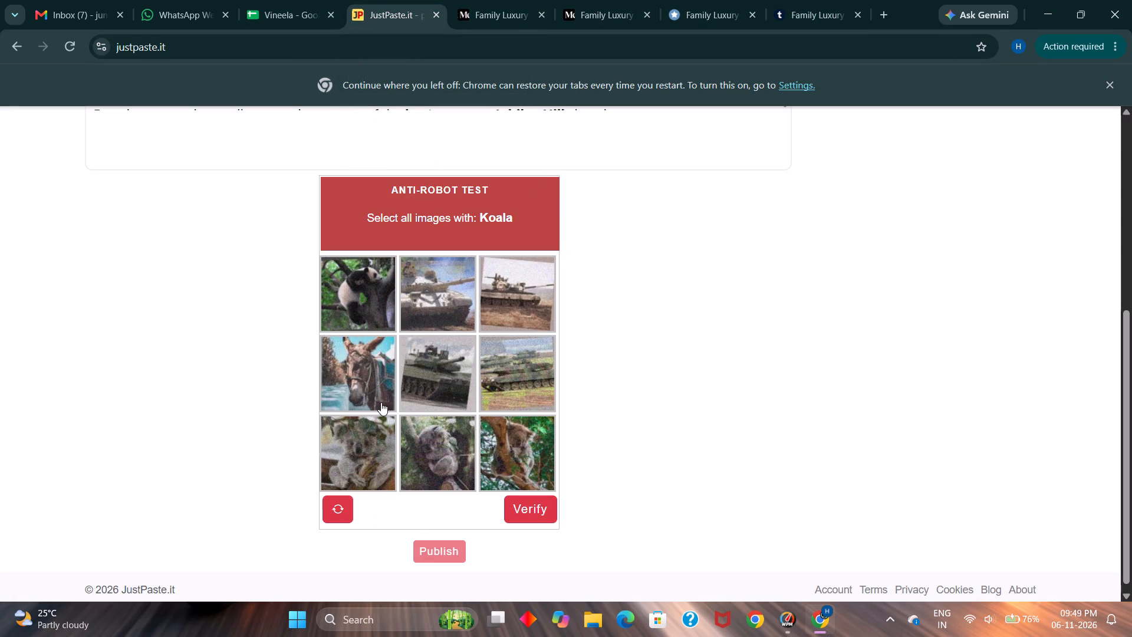
pyautogui.click(434, 448)
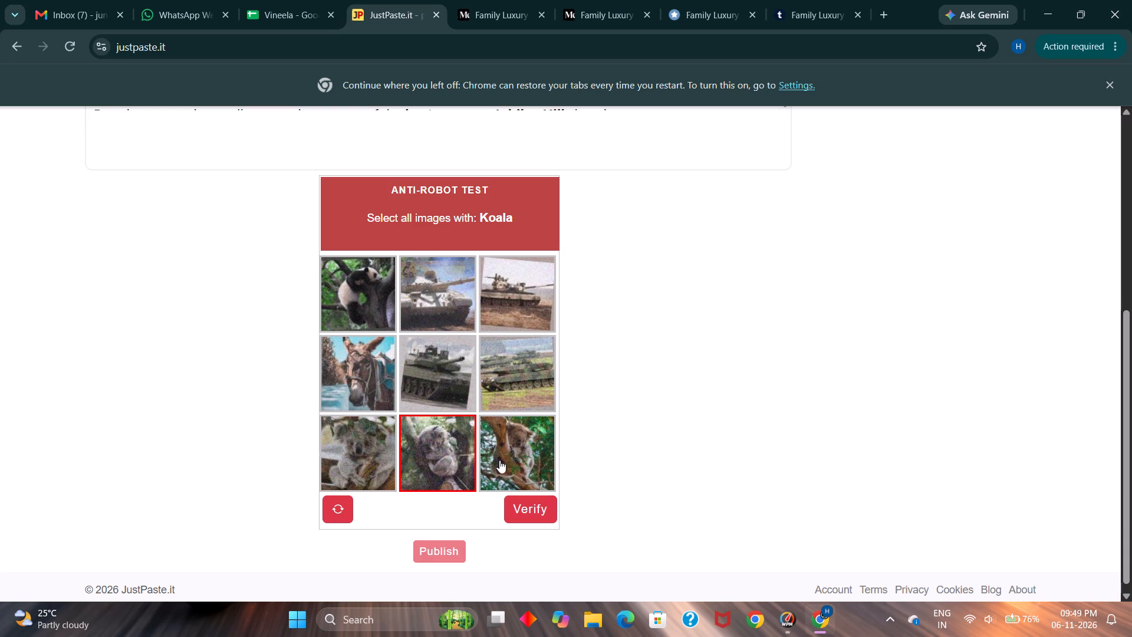
pyautogui.click(512, 456)
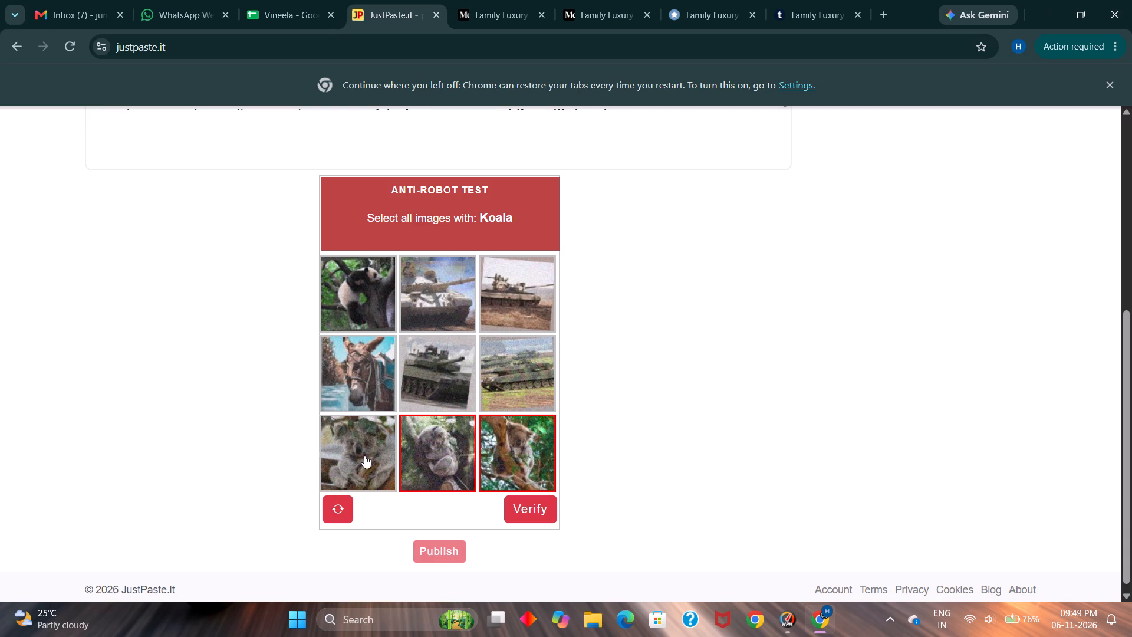
pyautogui.click(364, 455)
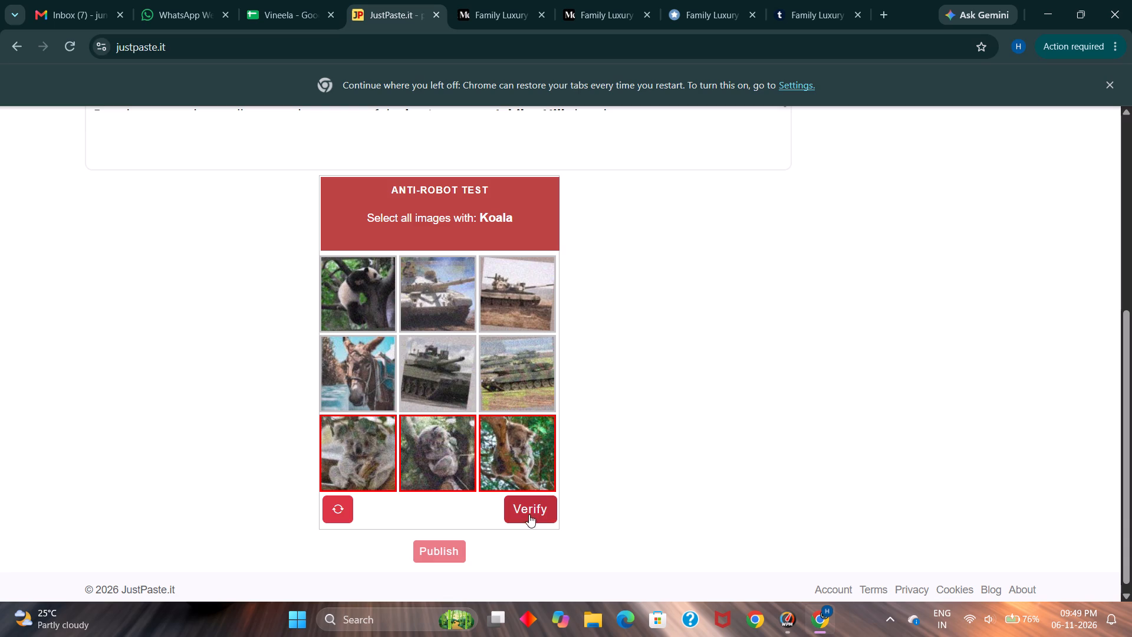
pyautogui.click(525, 506)
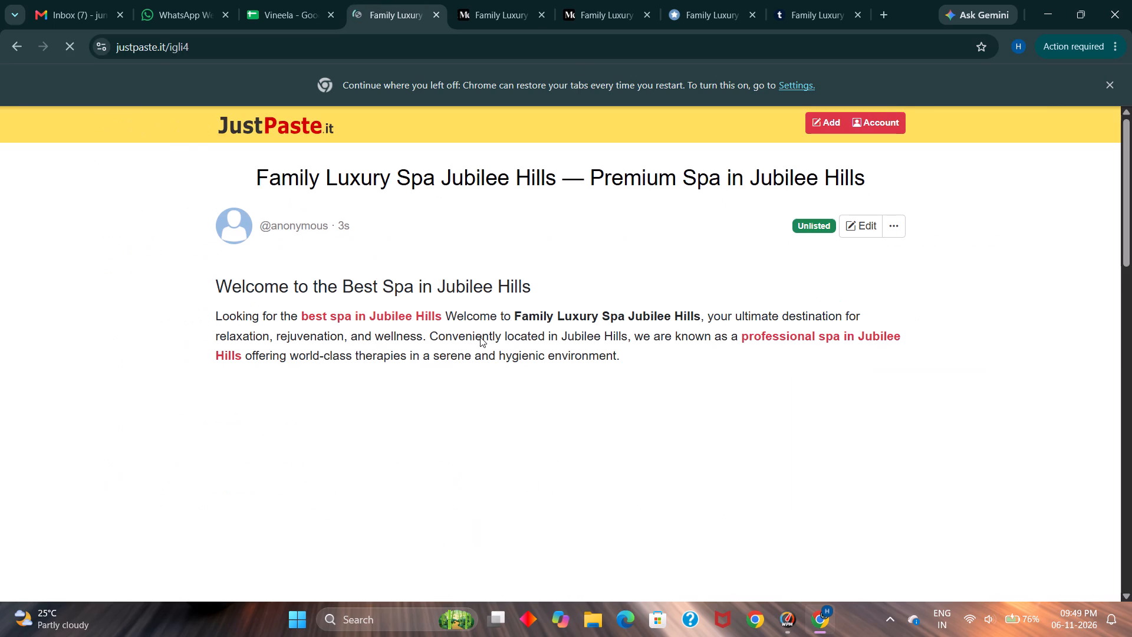
# Copy the Pearltrees article's address and paste it above the Medium link in the sheet's nov section.
pyautogui.click(689, 6)
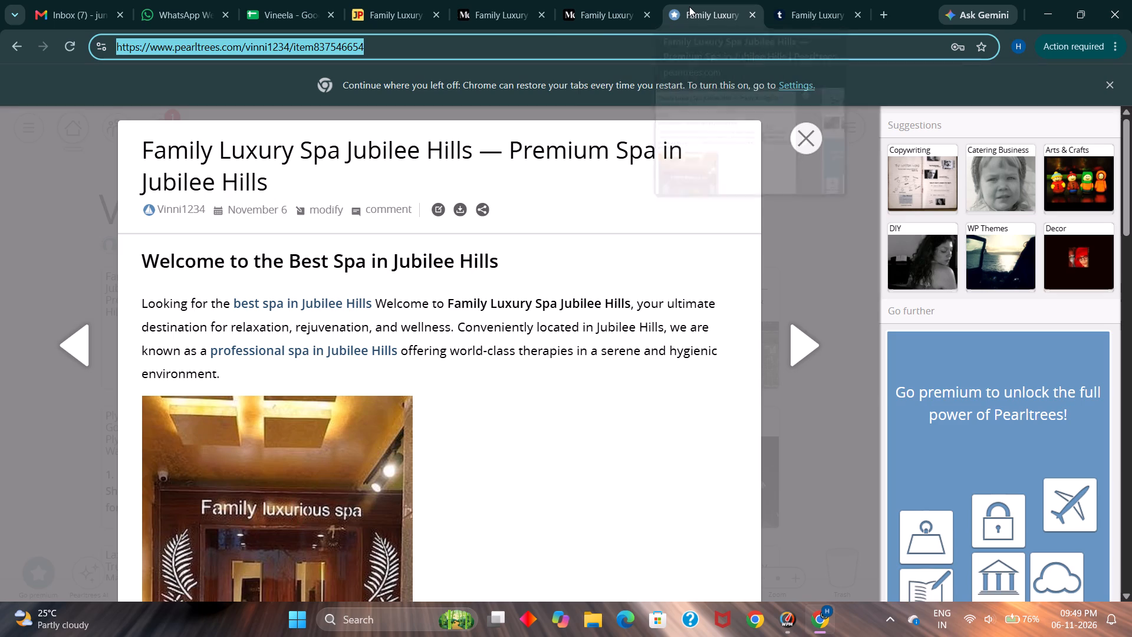
pyautogui.tripleClick(419, 49)
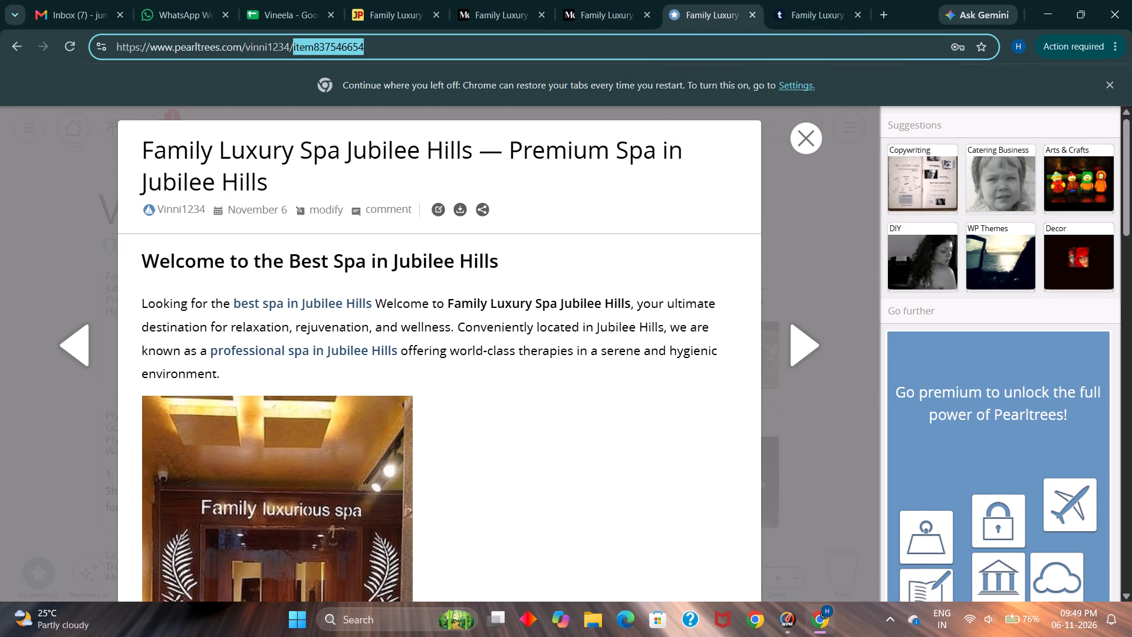
pyautogui.hotkey('ctrl', 'c')
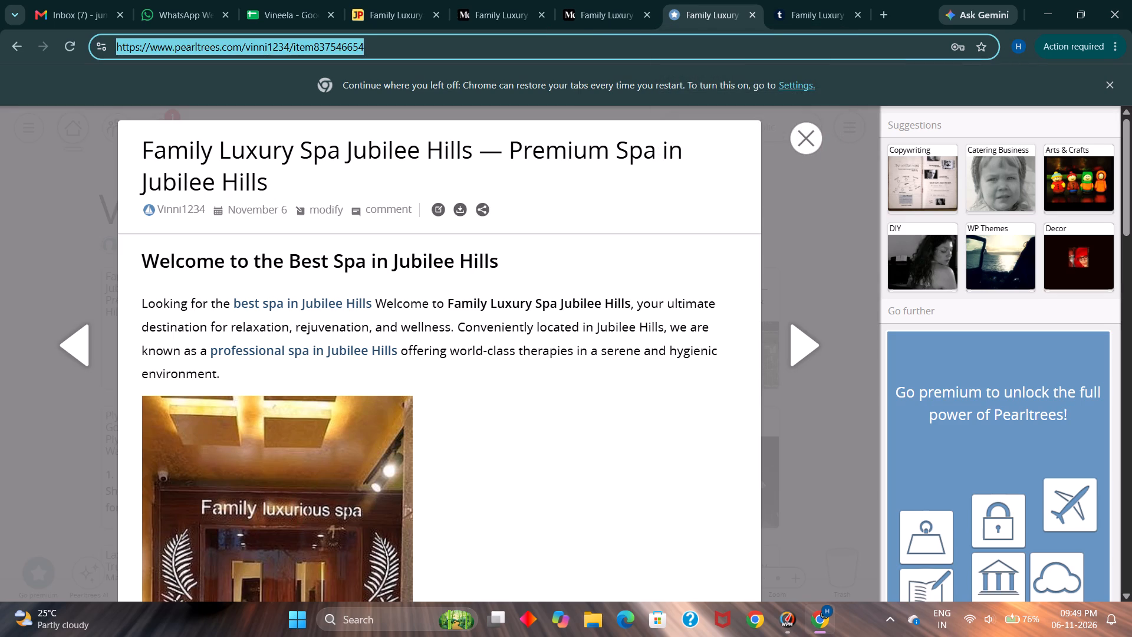
pyautogui.click(280, 11)
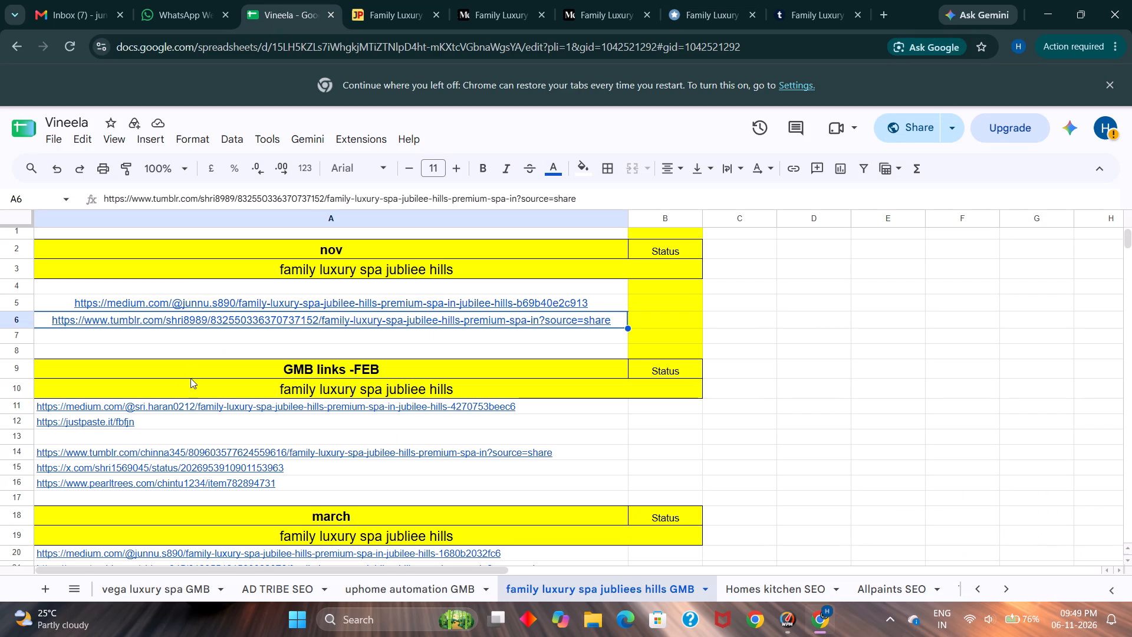
pyautogui.click(212, 285)
pyautogui.hotkey('ctrl', 'v')
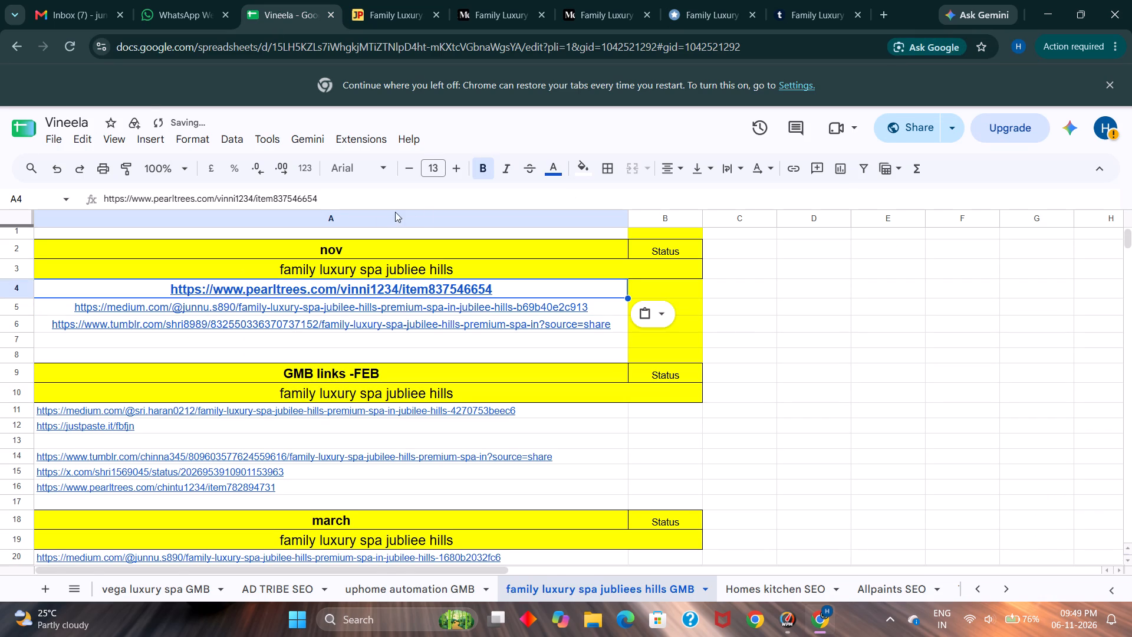
# Remove the bold from the Pearltrees link in the nov section and set its font size to 11.
pyautogui.click(483, 170)
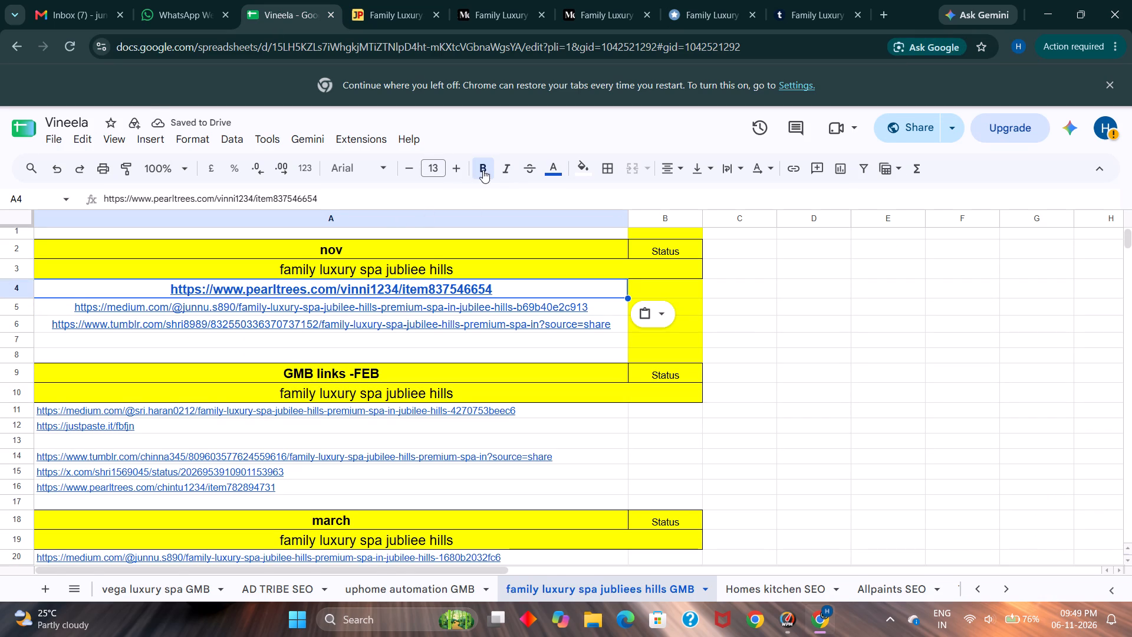
pyautogui.click(406, 168)
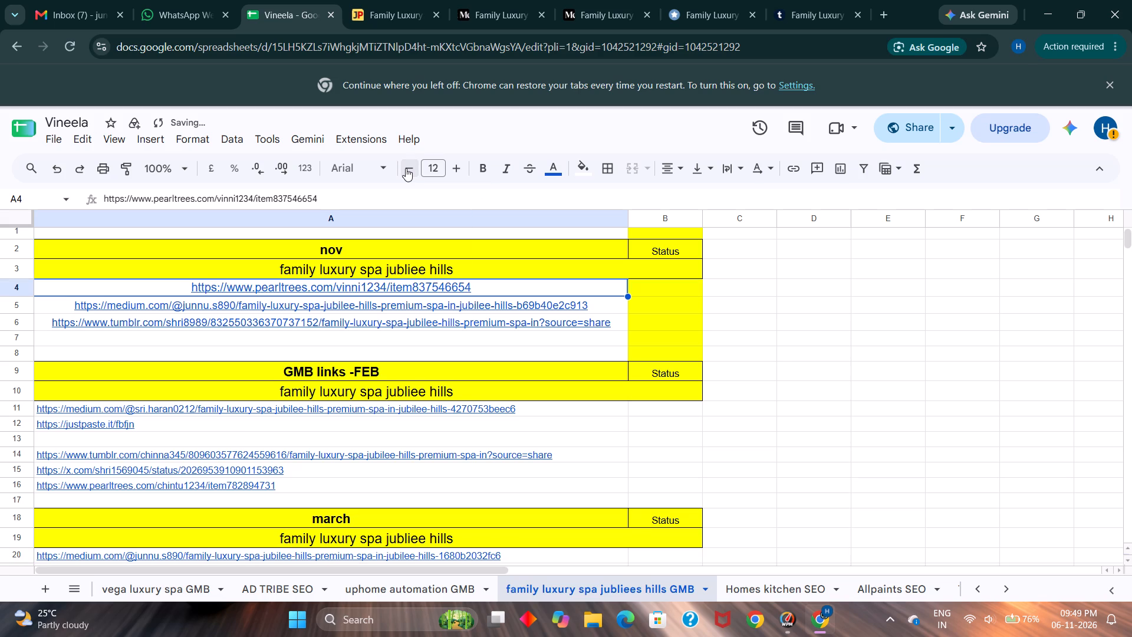
pyautogui.click(406, 168)
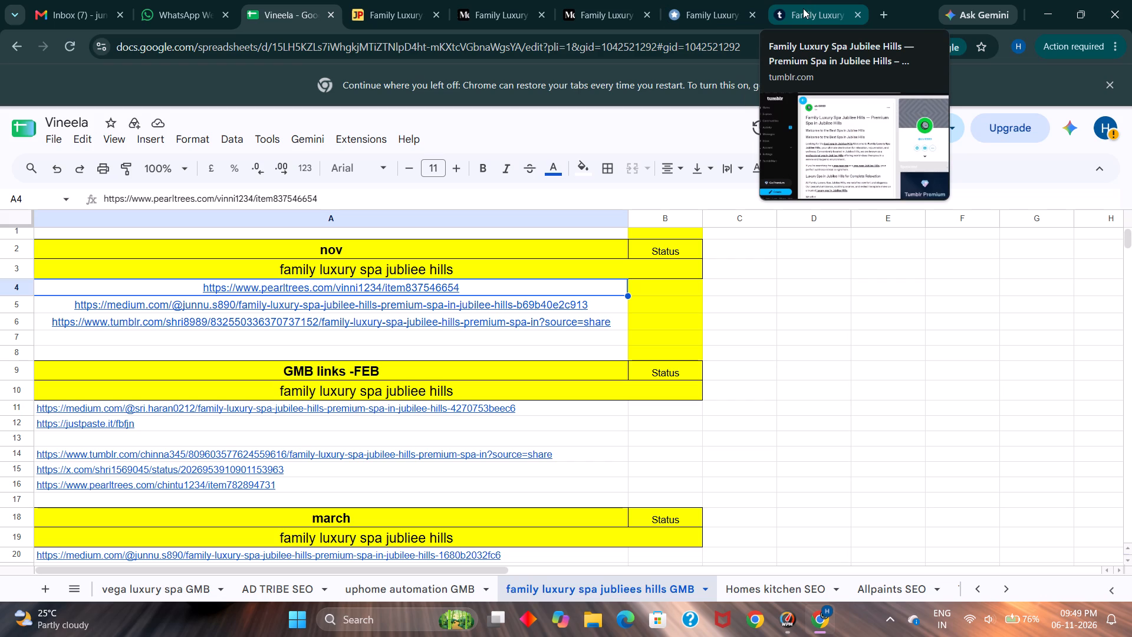
# Copy the published JustPaste article's address and paste it below the Tumblr link in the sheet's nov section.
pyautogui.click(390, 8)
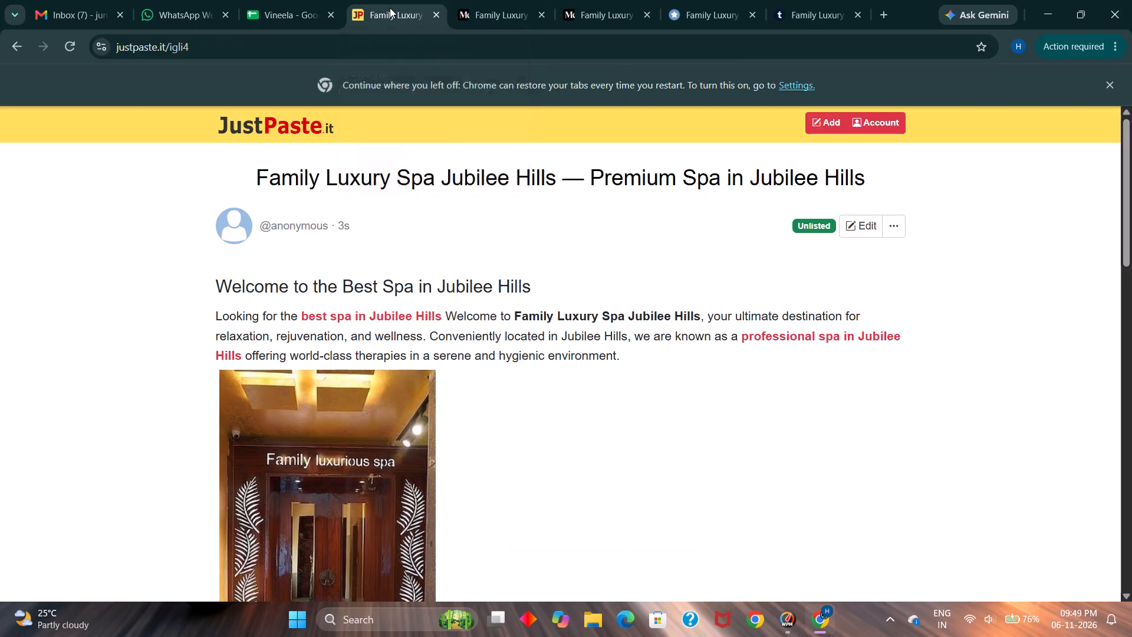
pyautogui.tripleClick(215, 52)
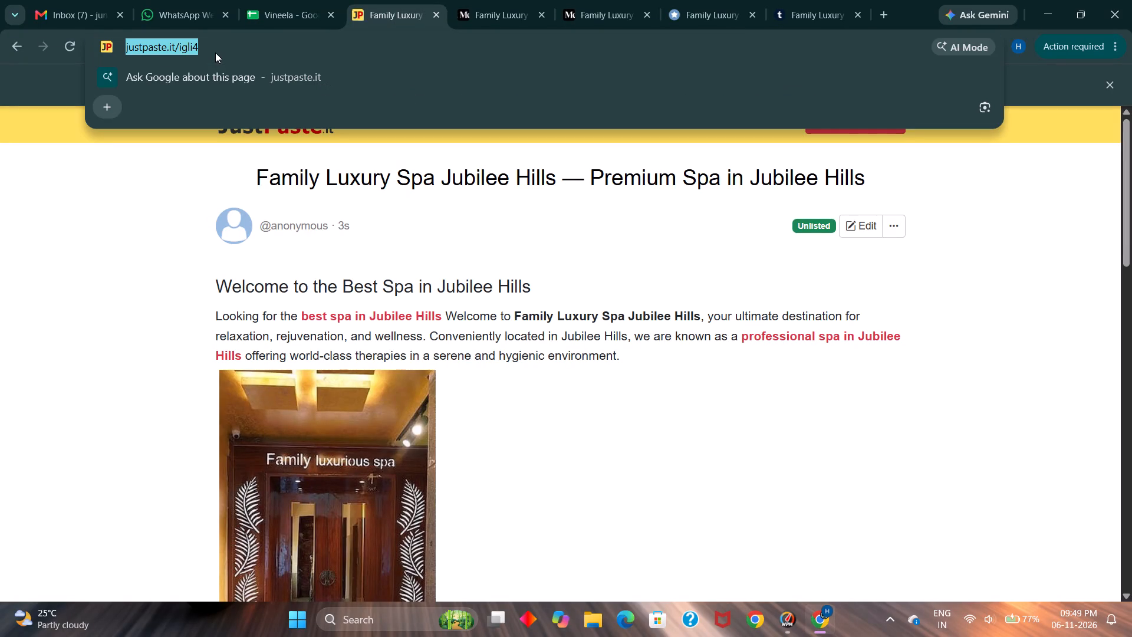
pyautogui.hotkey('ctrl', 'c')
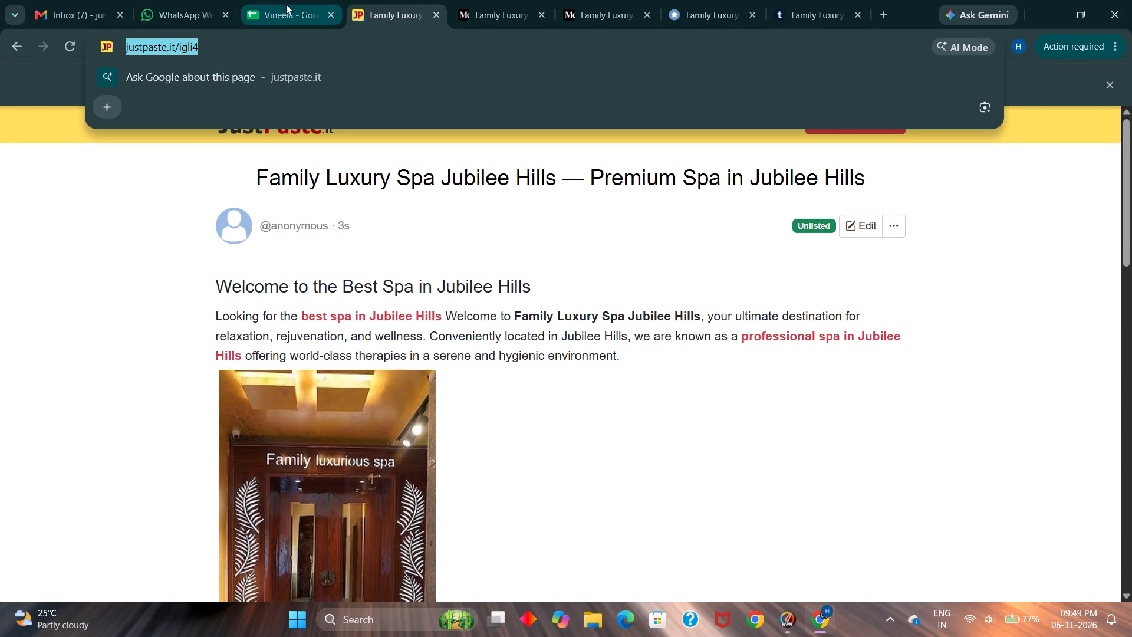
pyautogui.click(286, 19)
pyautogui.click(205, 331)
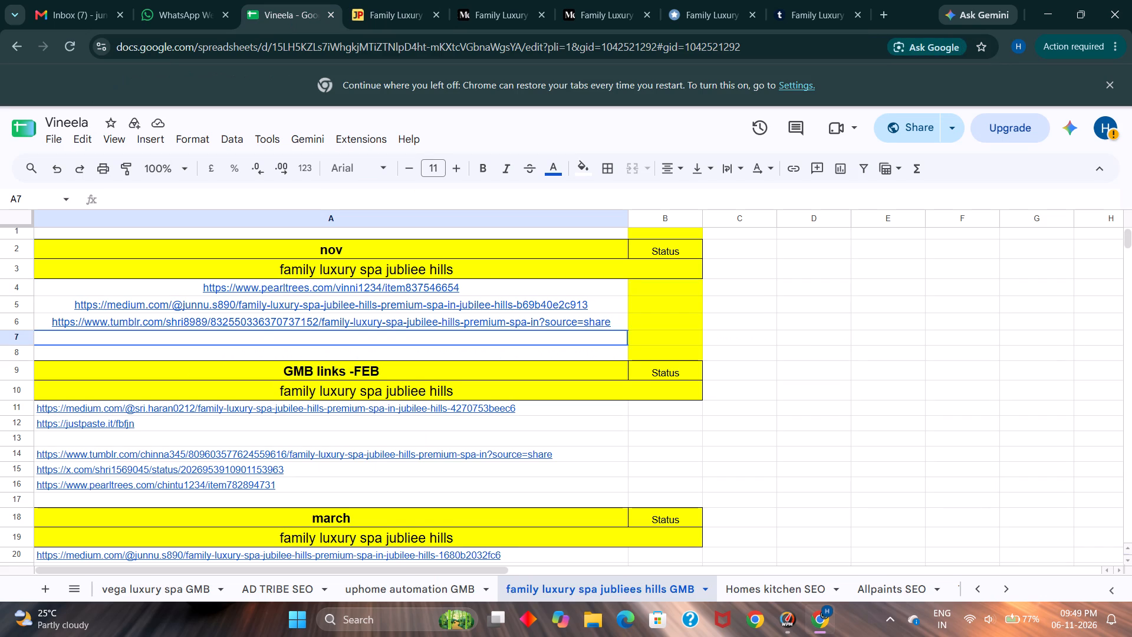
pyautogui.hotkey('ctrl', 'v')
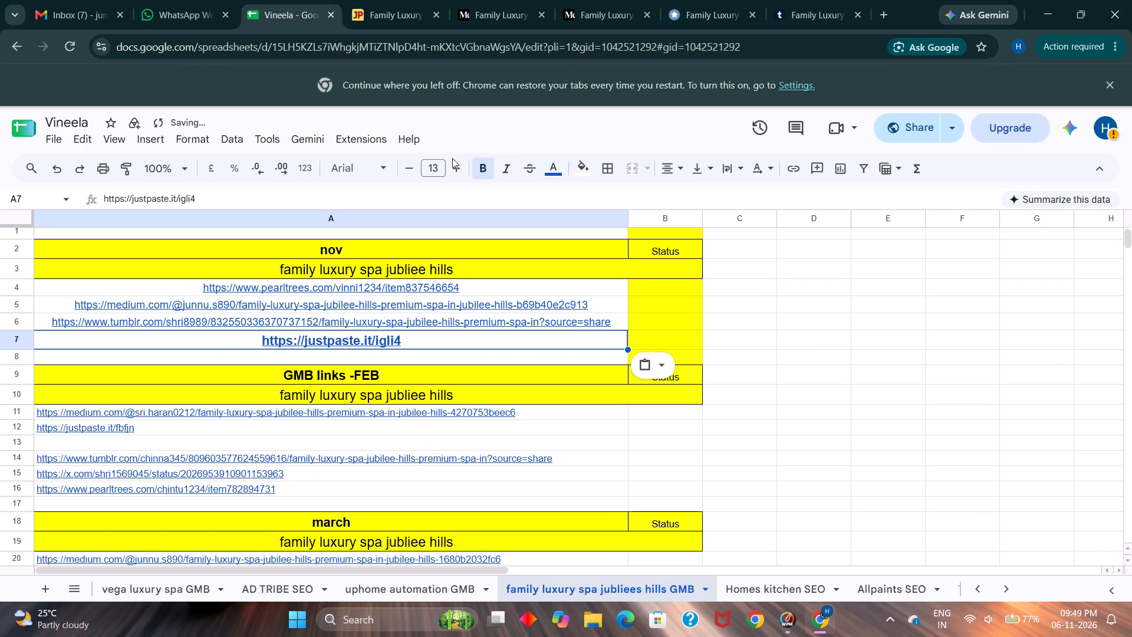
# Remove the bold from the JustPaste link in the nov section and set its font size to 11.
pyautogui.click(479, 165)
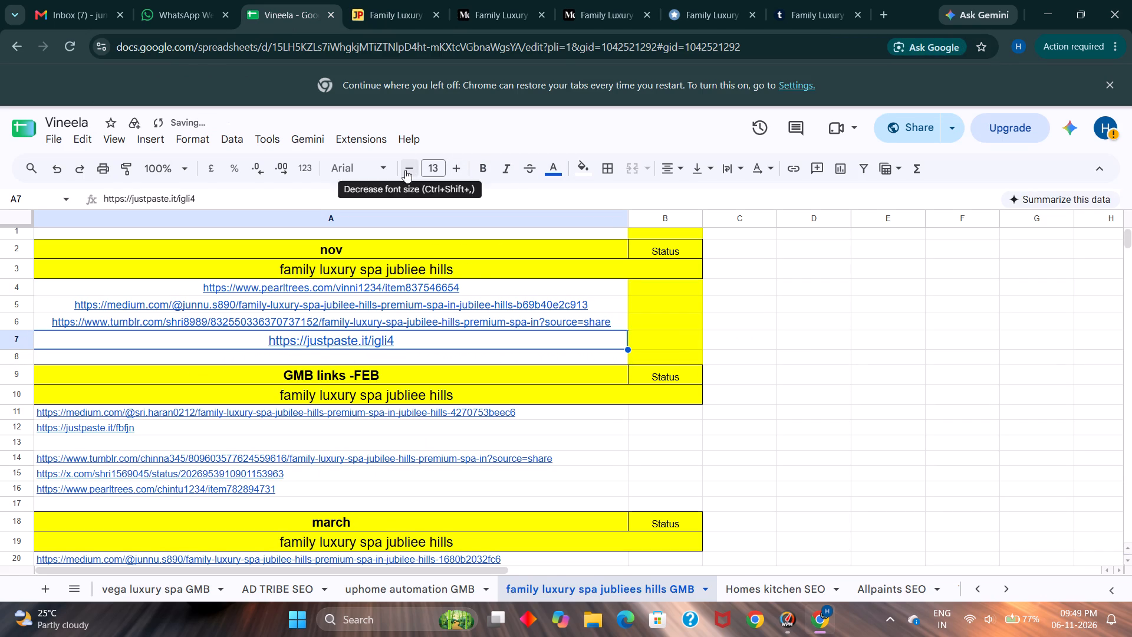
pyautogui.click(405, 170)
pyautogui.click(405, 170)
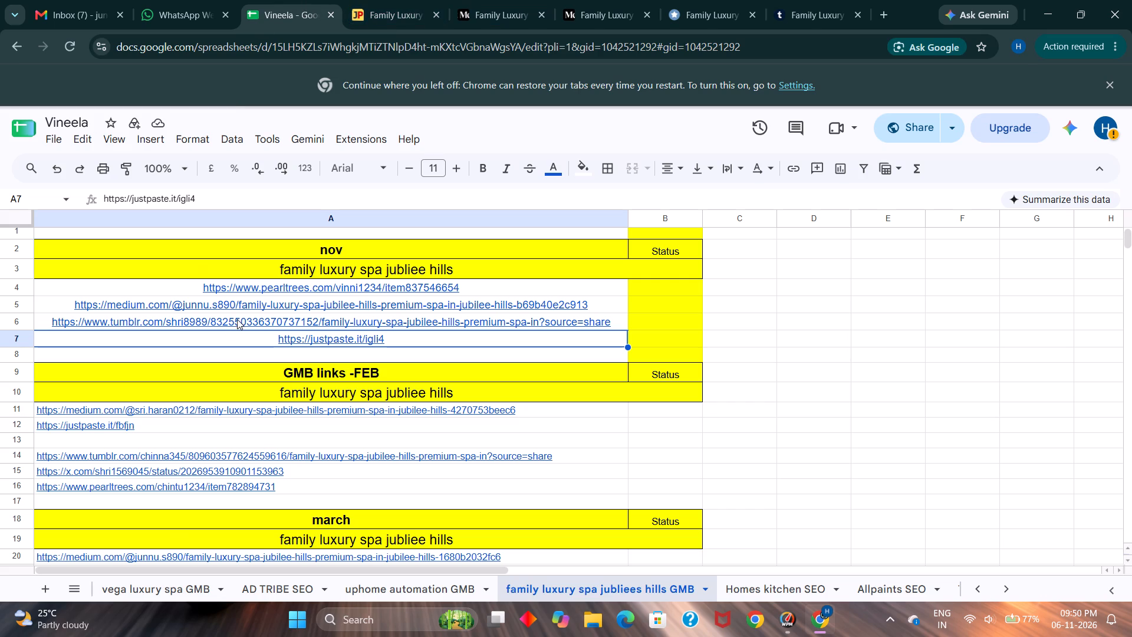
# Open the X post link from the sheet's GMB links -FEB section and sign in to X with a Google account.
pyautogui.click(205, 468)
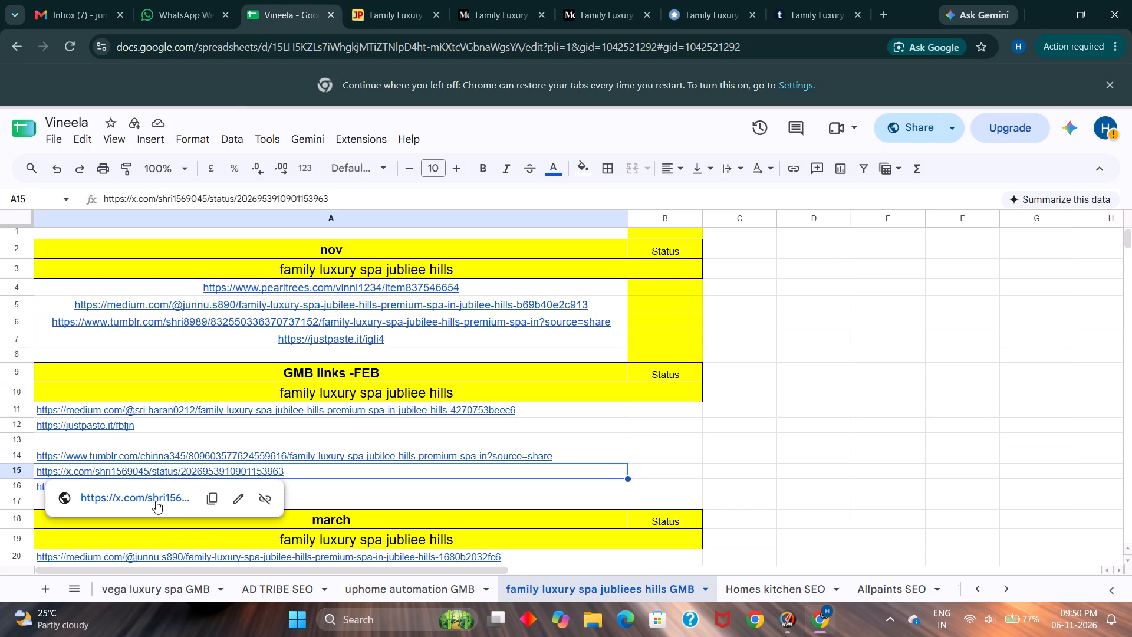
pyautogui.click(155, 500)
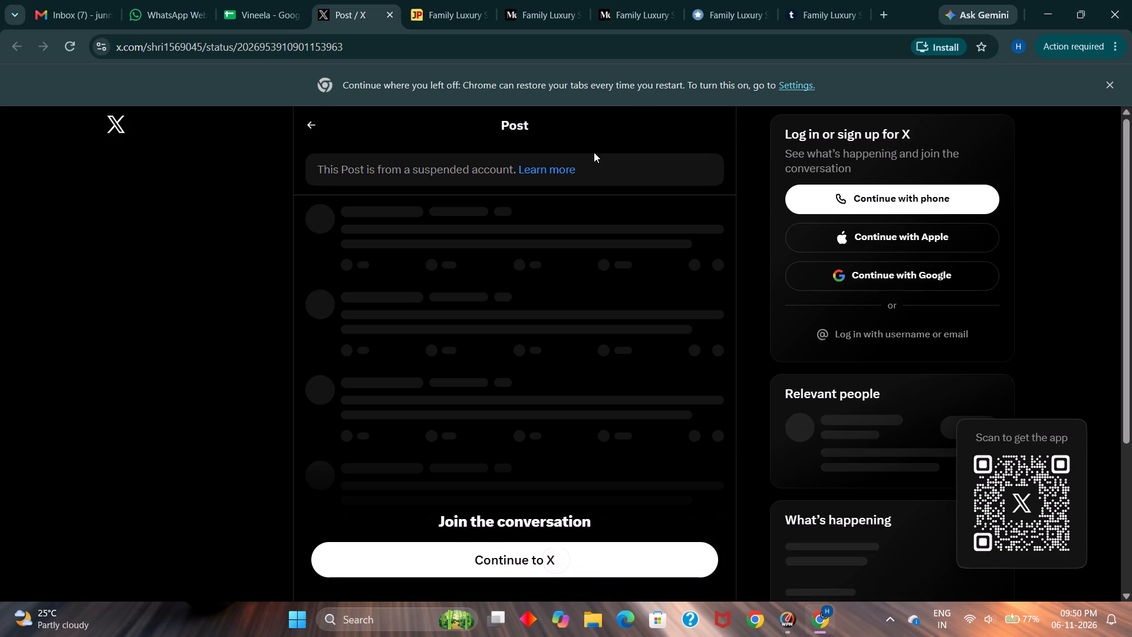
pyautogui.click(570, 556)
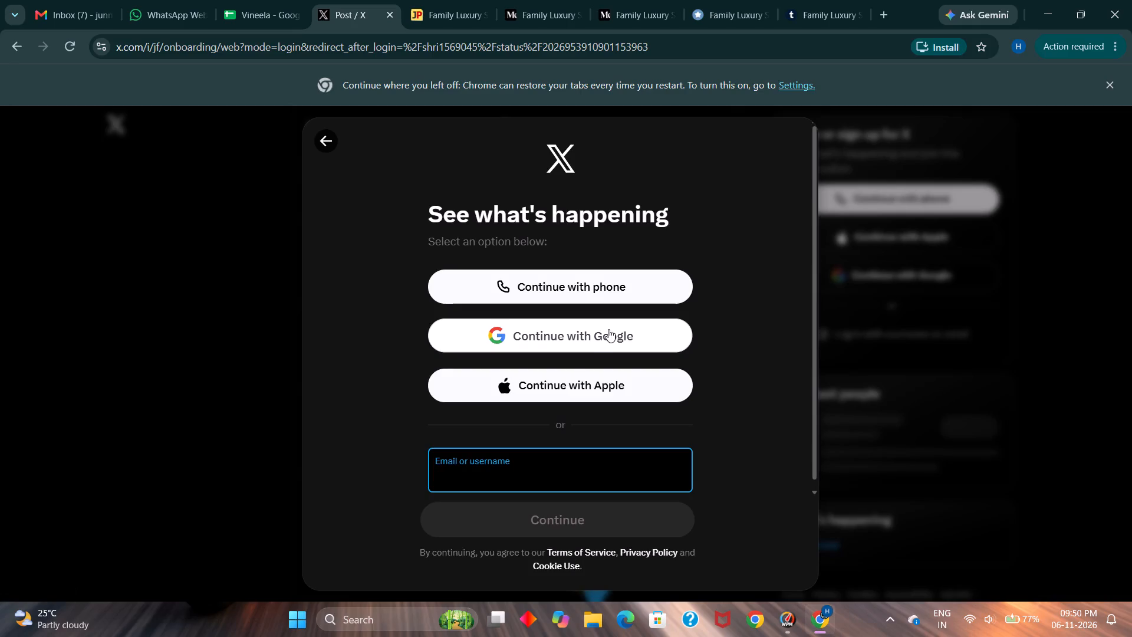
pyautogui.click(565, 334)
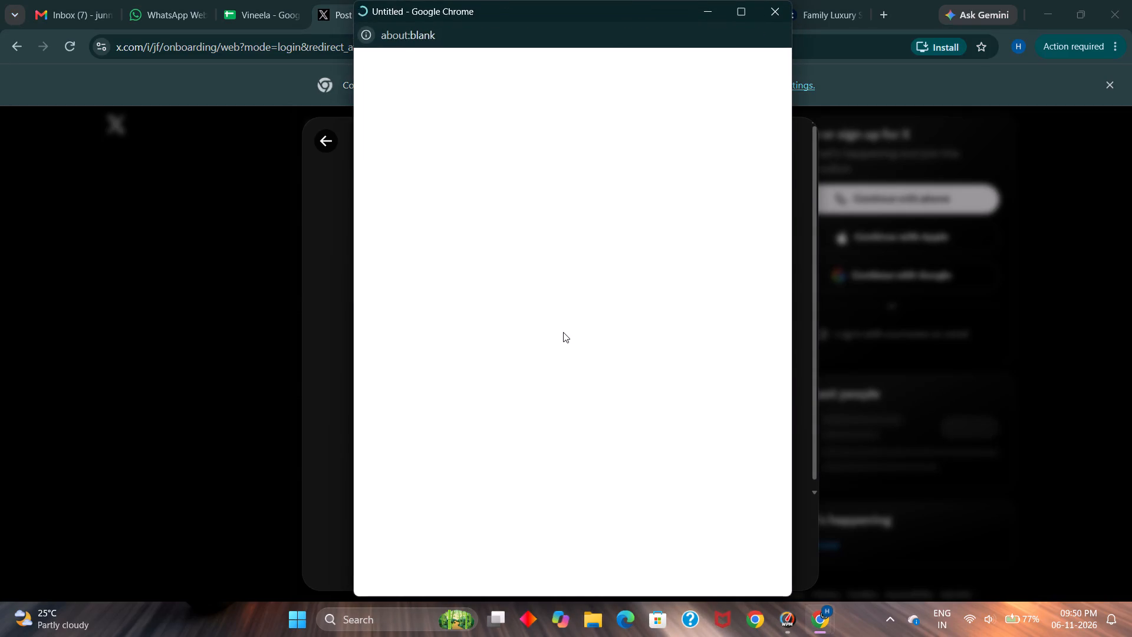